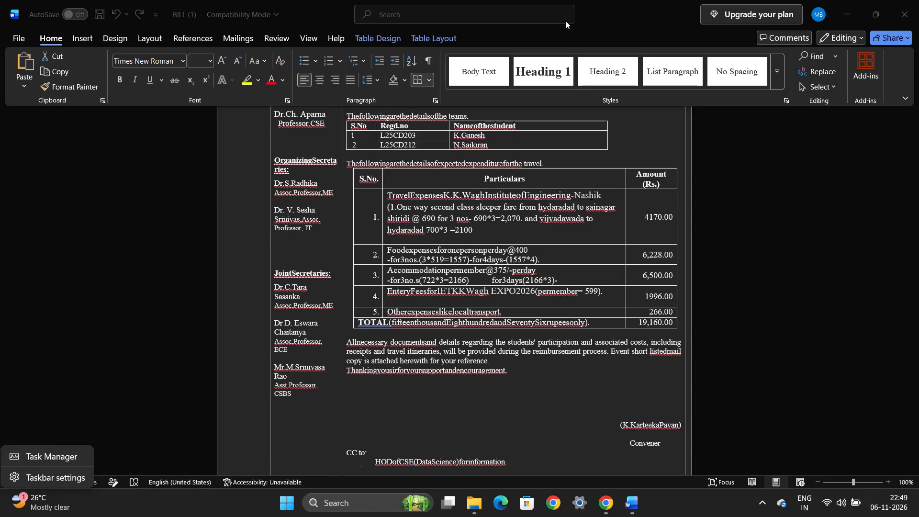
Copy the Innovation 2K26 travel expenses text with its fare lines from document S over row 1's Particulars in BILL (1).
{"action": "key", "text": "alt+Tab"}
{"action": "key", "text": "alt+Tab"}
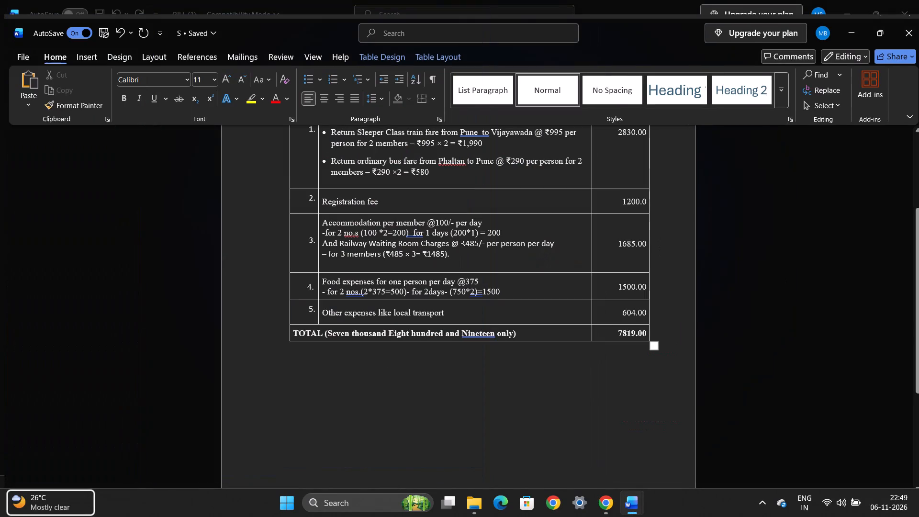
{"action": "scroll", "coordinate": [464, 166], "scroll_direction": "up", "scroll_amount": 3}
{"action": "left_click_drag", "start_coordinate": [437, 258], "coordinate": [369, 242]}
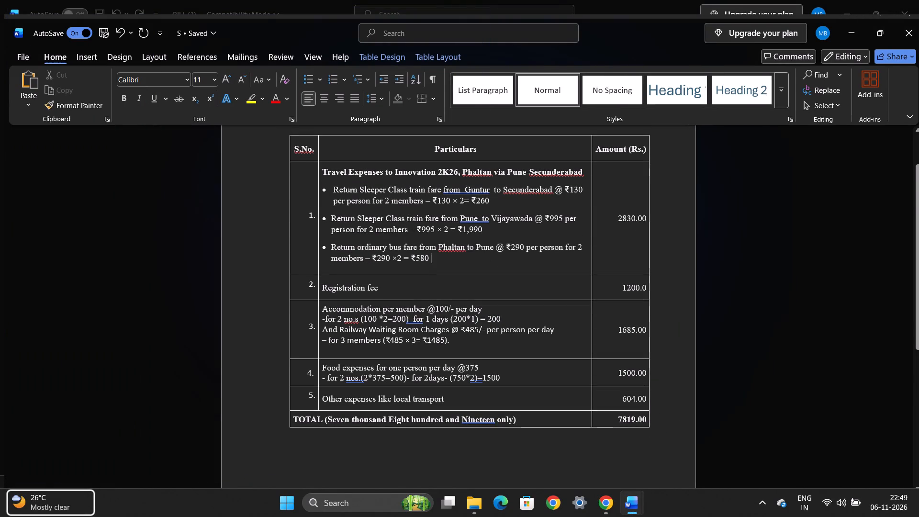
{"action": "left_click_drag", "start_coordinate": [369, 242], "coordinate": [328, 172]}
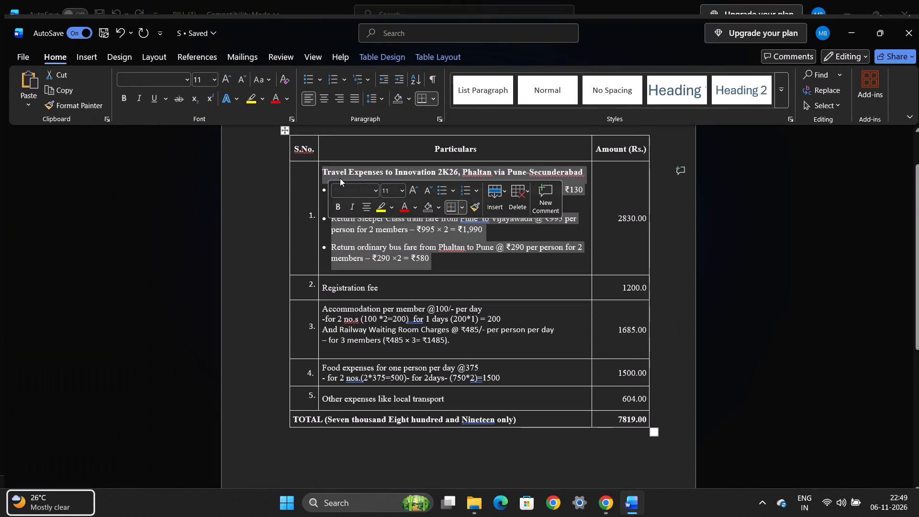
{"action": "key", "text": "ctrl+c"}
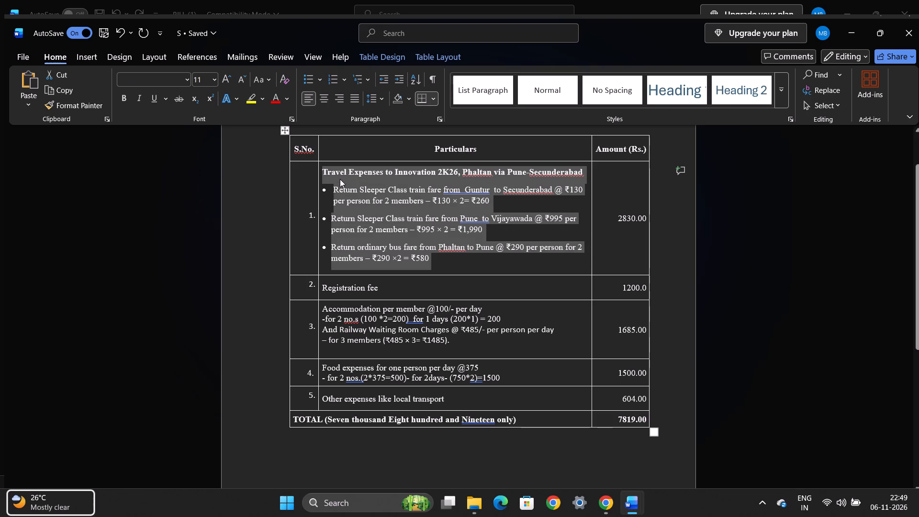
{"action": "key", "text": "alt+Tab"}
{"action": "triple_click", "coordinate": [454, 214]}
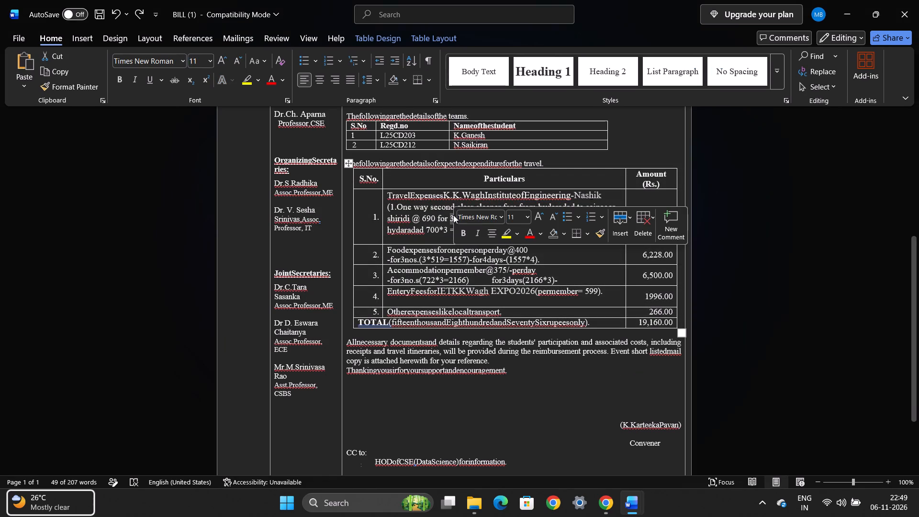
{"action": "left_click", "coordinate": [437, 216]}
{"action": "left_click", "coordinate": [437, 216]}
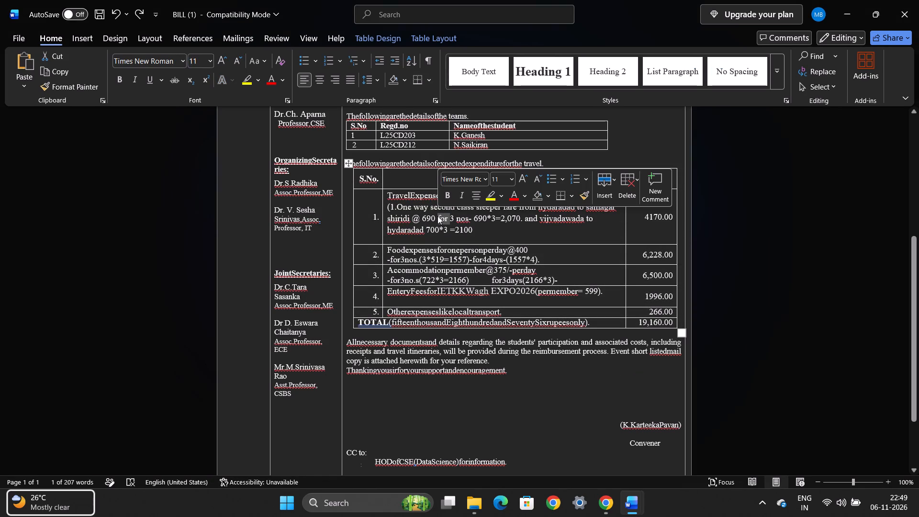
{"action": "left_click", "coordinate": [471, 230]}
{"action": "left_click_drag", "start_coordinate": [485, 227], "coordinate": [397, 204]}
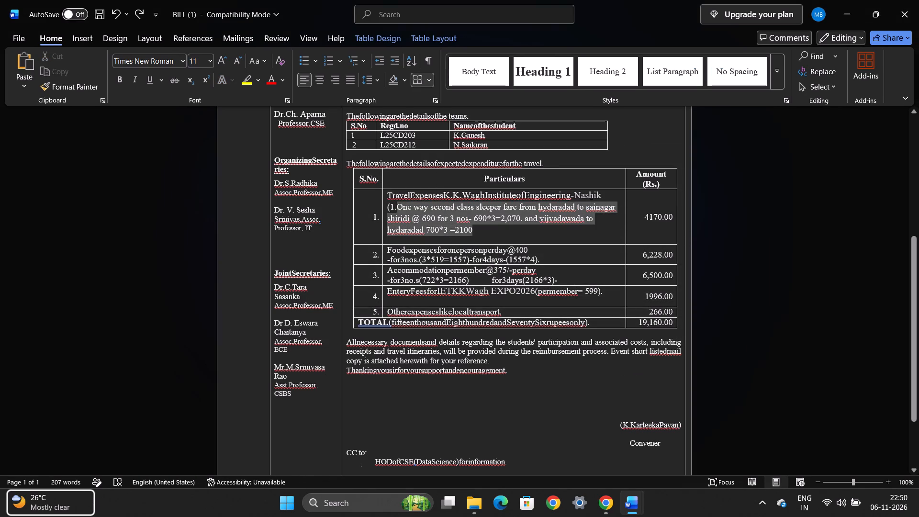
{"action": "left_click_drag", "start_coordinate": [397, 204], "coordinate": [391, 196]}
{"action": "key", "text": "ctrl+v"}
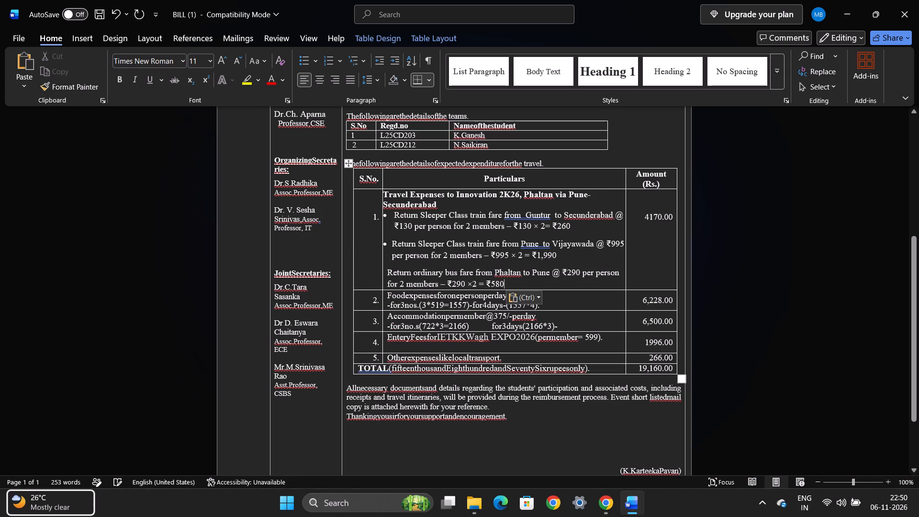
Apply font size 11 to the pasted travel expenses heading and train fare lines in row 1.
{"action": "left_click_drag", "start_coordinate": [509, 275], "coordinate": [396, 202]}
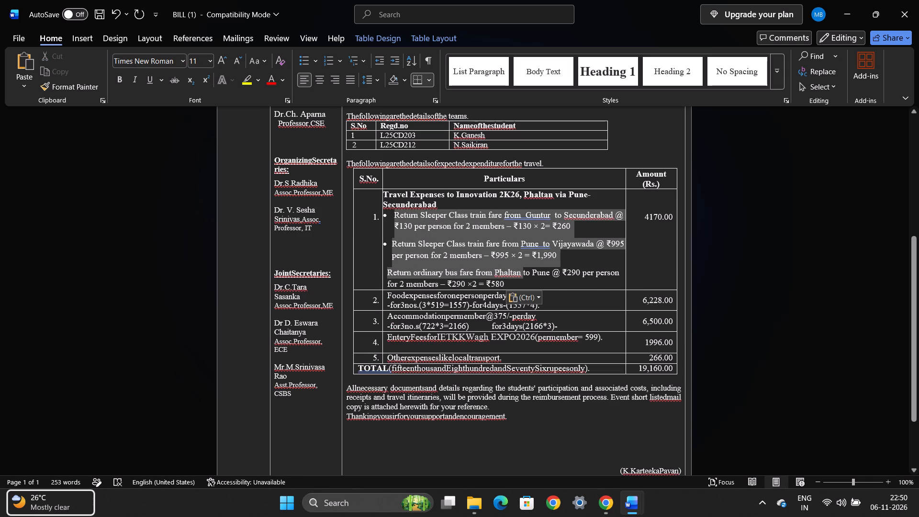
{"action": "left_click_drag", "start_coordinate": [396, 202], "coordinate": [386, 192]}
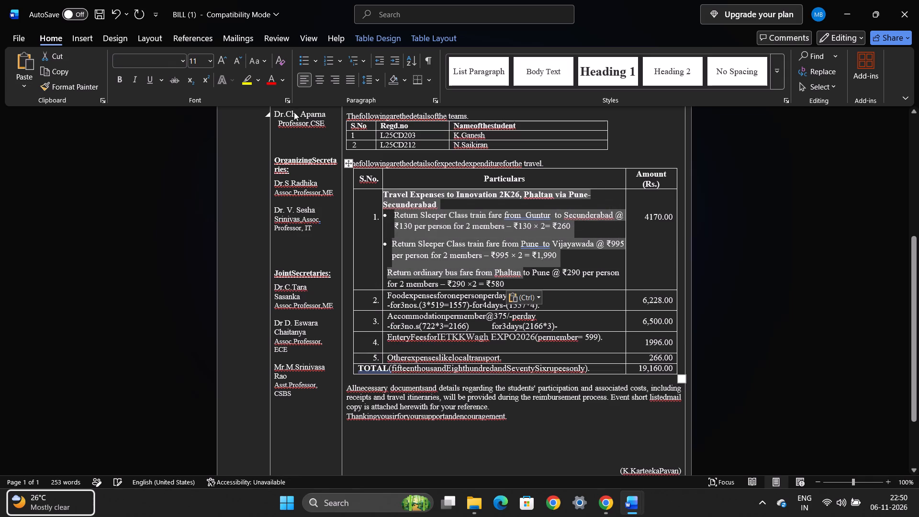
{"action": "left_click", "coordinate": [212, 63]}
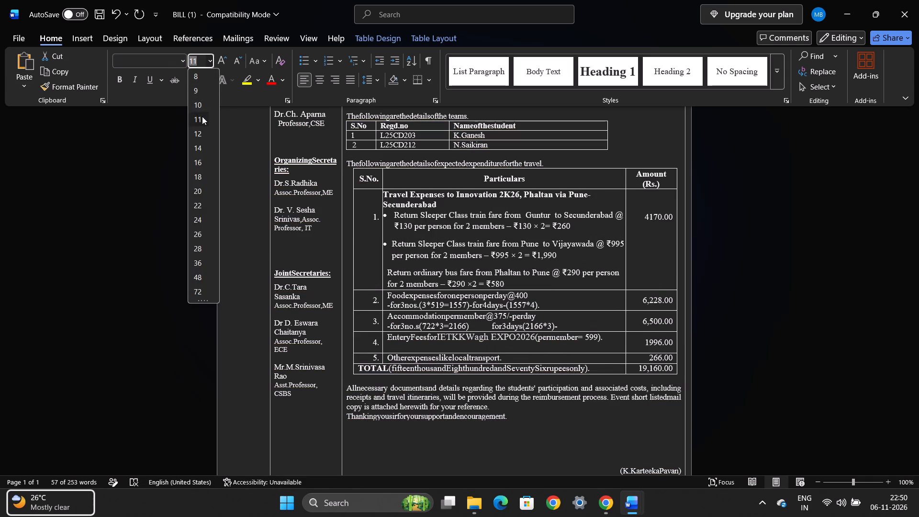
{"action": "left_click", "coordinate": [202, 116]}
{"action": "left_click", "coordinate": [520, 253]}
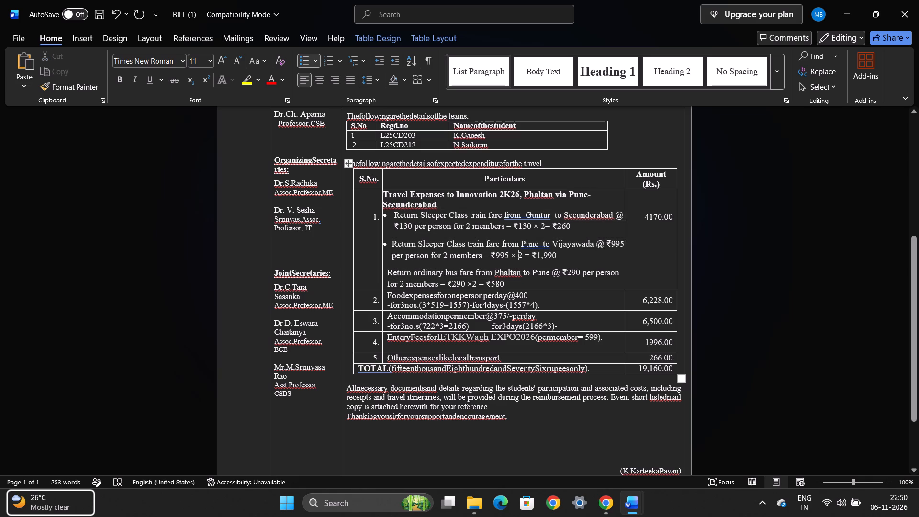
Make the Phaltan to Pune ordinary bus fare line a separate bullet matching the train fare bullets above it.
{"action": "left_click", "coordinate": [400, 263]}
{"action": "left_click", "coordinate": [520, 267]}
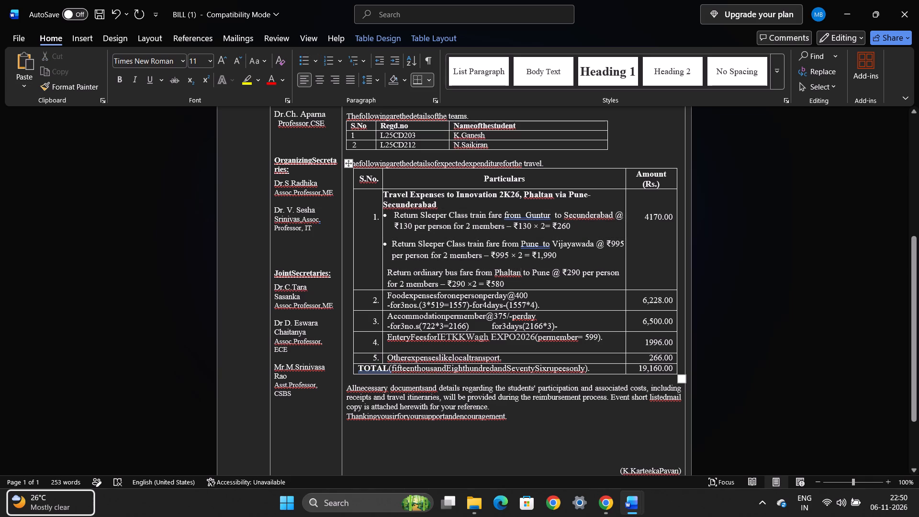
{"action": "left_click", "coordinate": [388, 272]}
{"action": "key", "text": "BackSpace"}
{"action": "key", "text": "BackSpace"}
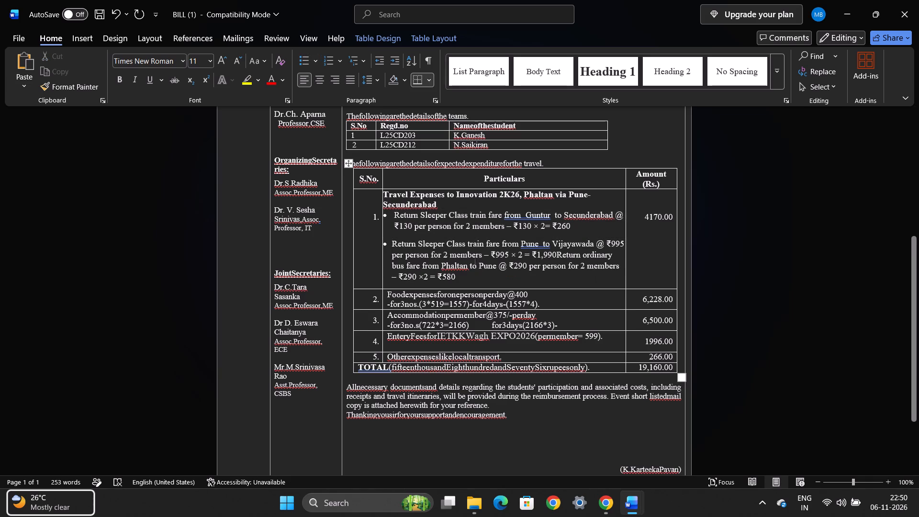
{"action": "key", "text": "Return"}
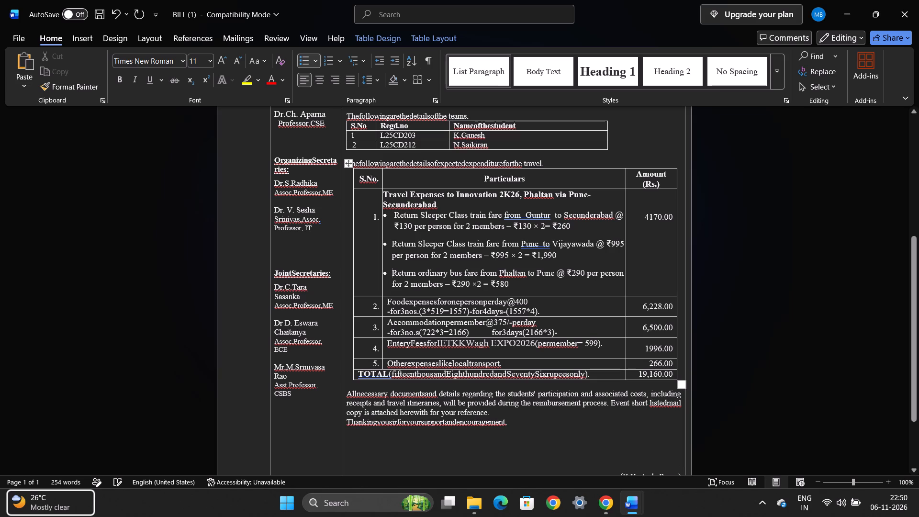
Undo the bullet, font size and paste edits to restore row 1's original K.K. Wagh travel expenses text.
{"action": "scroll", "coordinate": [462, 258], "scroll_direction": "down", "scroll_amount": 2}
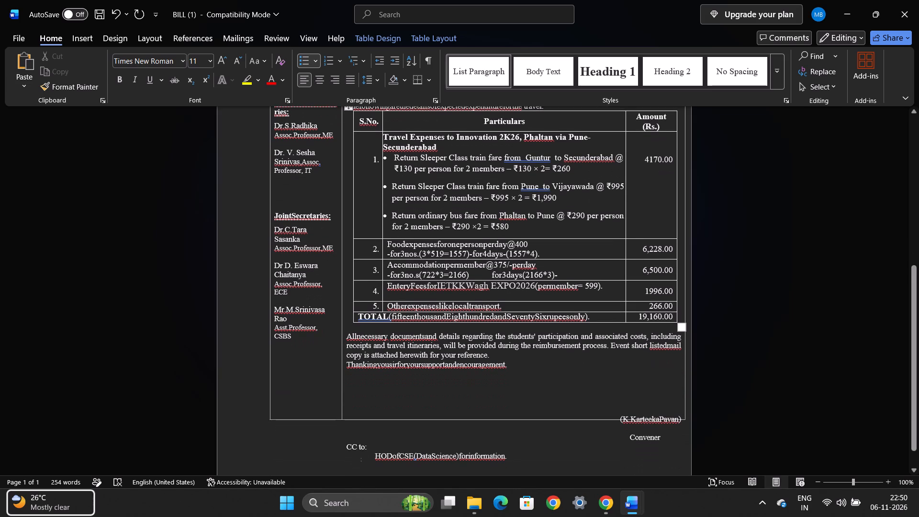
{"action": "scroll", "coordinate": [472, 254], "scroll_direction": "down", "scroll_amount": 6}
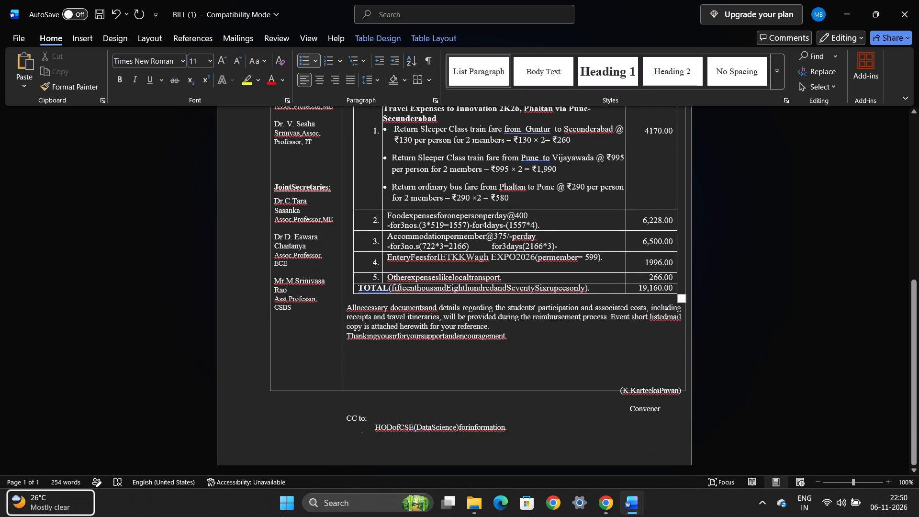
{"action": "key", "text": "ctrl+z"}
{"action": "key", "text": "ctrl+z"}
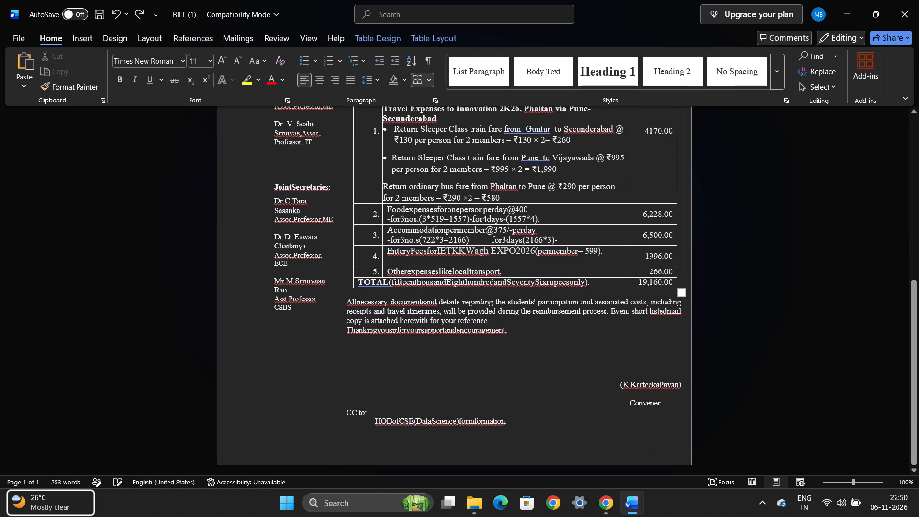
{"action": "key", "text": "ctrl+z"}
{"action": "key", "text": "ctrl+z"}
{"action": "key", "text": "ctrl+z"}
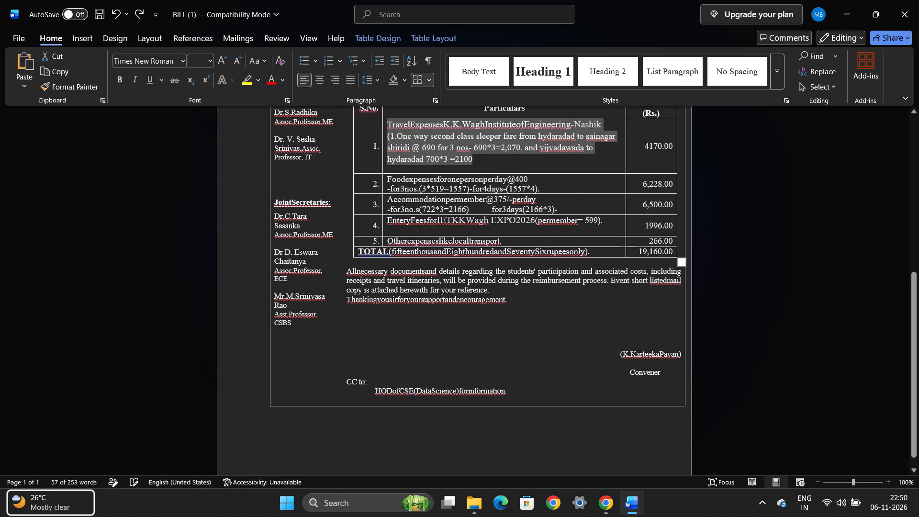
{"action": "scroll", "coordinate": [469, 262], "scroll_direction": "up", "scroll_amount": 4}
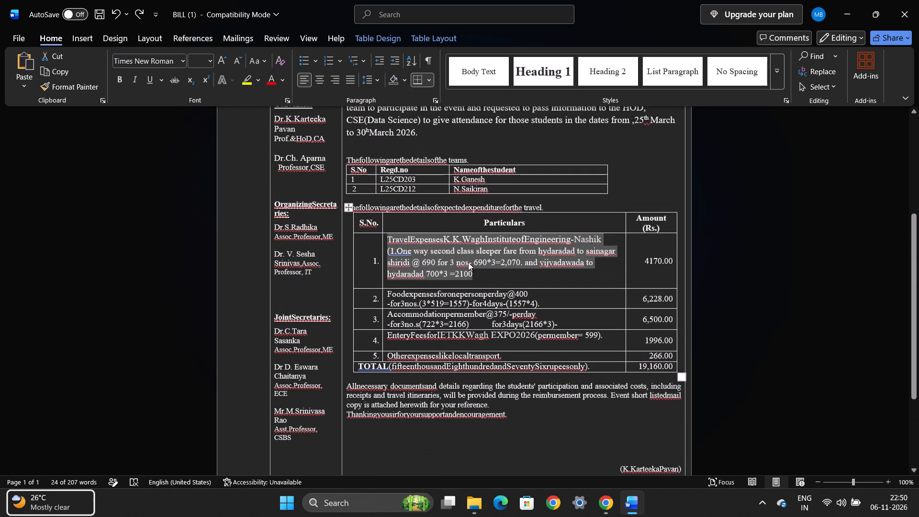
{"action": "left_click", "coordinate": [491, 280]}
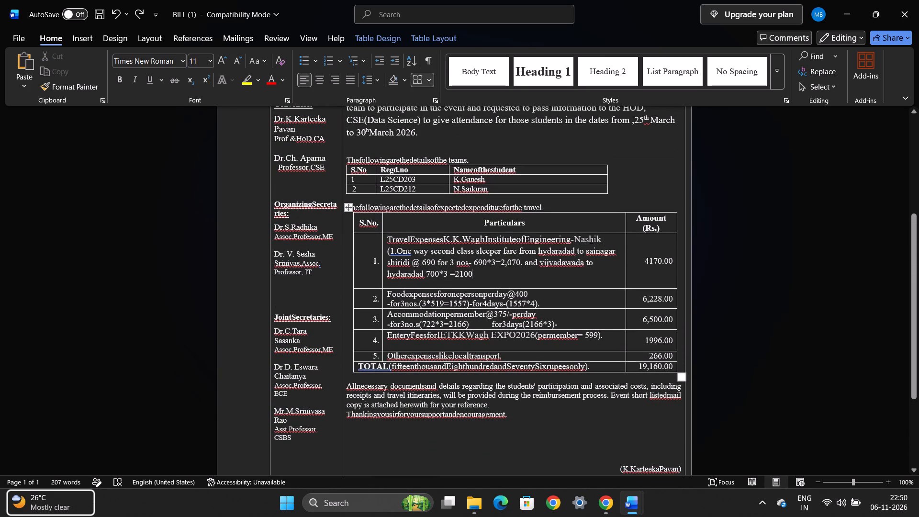
In document S, set the selected travel expenses heading and fare bullets in row 1 to font size 10.
{"action": "key", "text": "alt+Tab"}
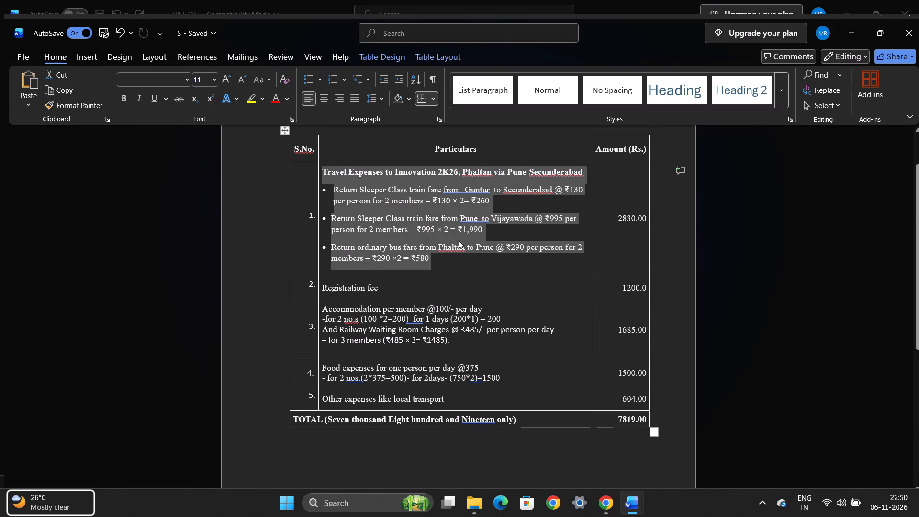
{"action": "left_click", "coordinate": [216, 79]}
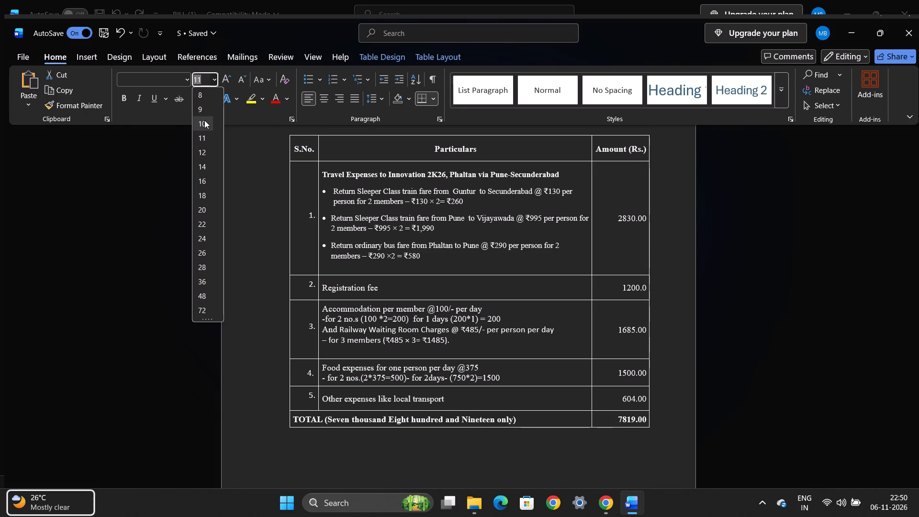
{"action": "left_click", "coordinate": [204, 120]}
{"action": "left_click", "coordinate": [352, 234]}
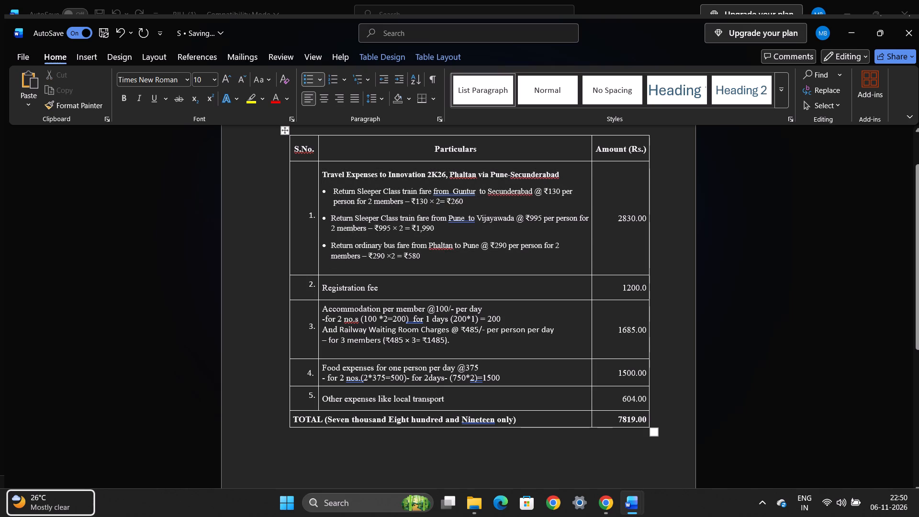
{"action": "left_click", "coordinate": [333, 241]}
{"action": "left_click", "coordinate": [346, 236]}
Set the line spacing of row 1's travel expenses heading and fare bullets to 1.0.
{"action": "left_click_drag", "start_coordinate": [324, 173], "coordinate": [424, 260]}
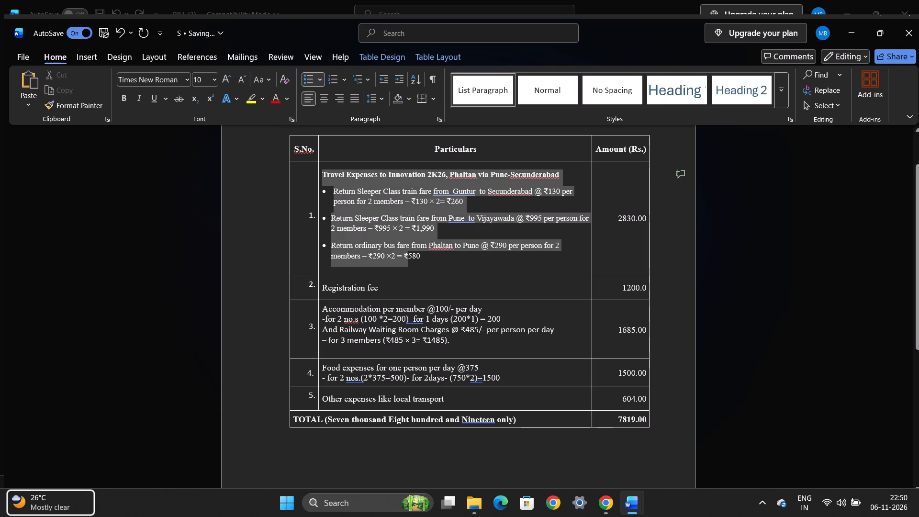
{"action": "left_click_drag", "start_coordinate": [424, 260], "coordinate": [425, 259]}
{"action": "left_click", "coordinate": [320, 83]}
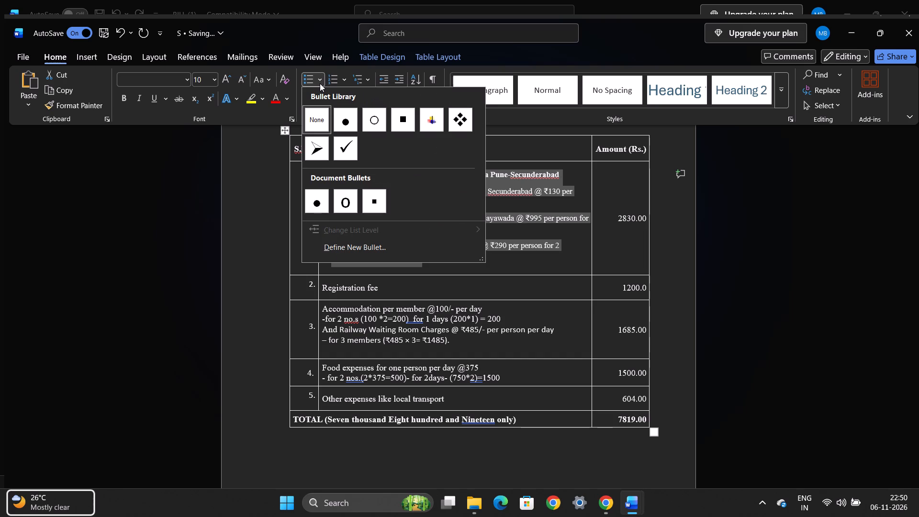
{"action": "left_click", "coordinate": [320, 83]}
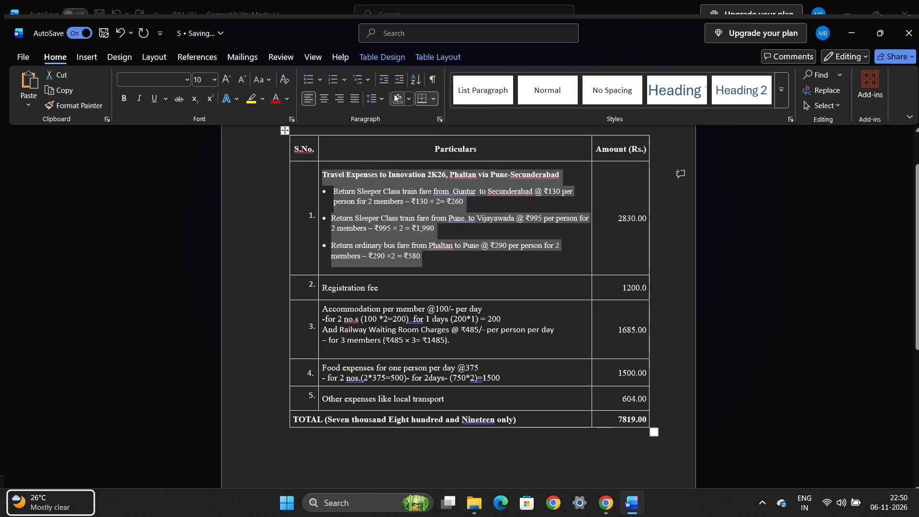
{"action": "left_click", "coordinate": [383, 97]}
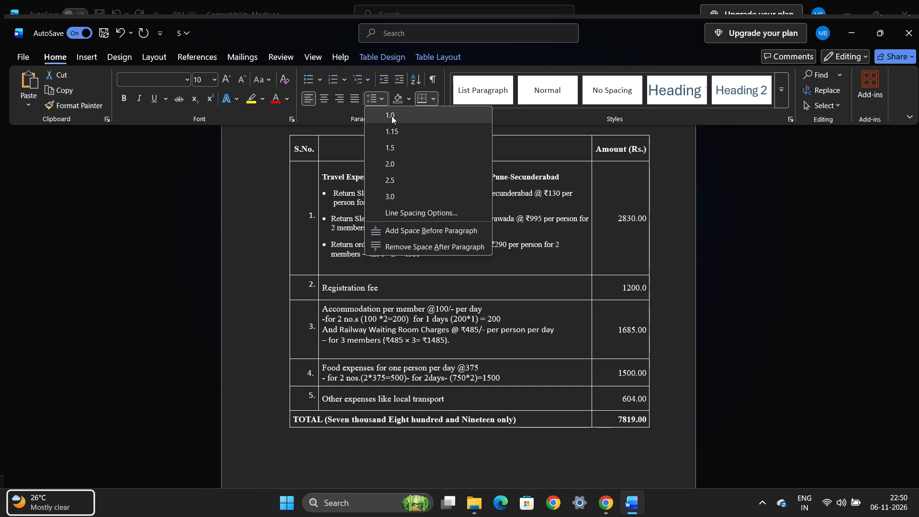
{"action": "left_click", "coordinate": [392, 116]}
{"action": "left_click", "coordinate": [392, 189]}
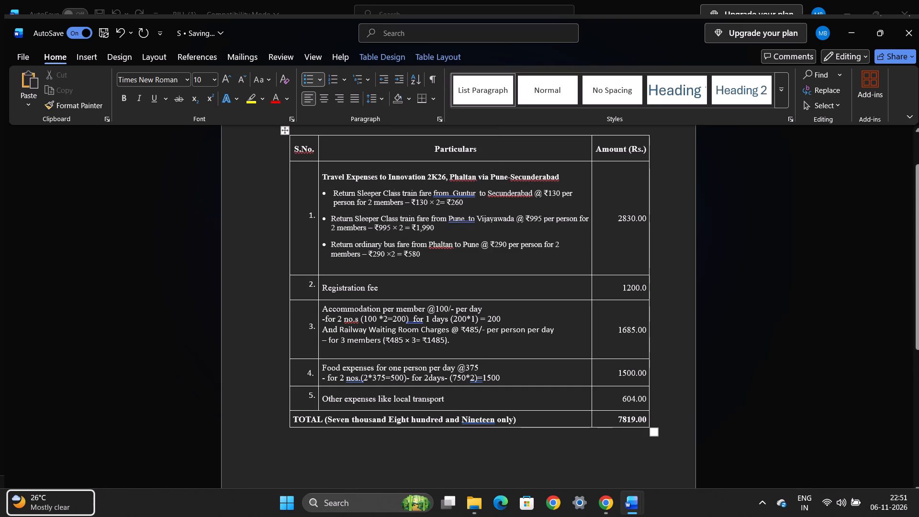
Copy the reformatted travel expenses text from document S and paste it over row 1's Particulars text in BILL (1).
{"action": "left_click_drag", "start_coordinate": [432, 254], "coordinate": [322, 185]}
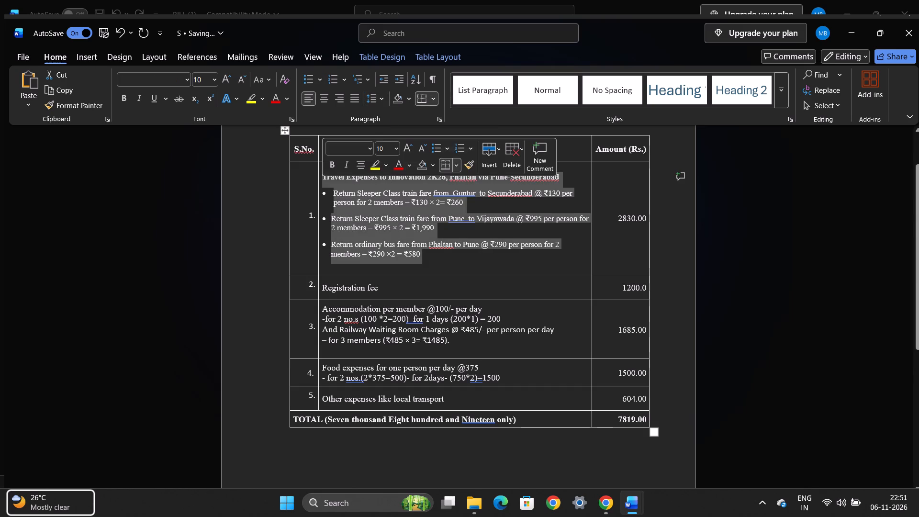
{"action": "key", "text": "ctrl+c"}
{"action": "key", "text": "alt+Tab"}
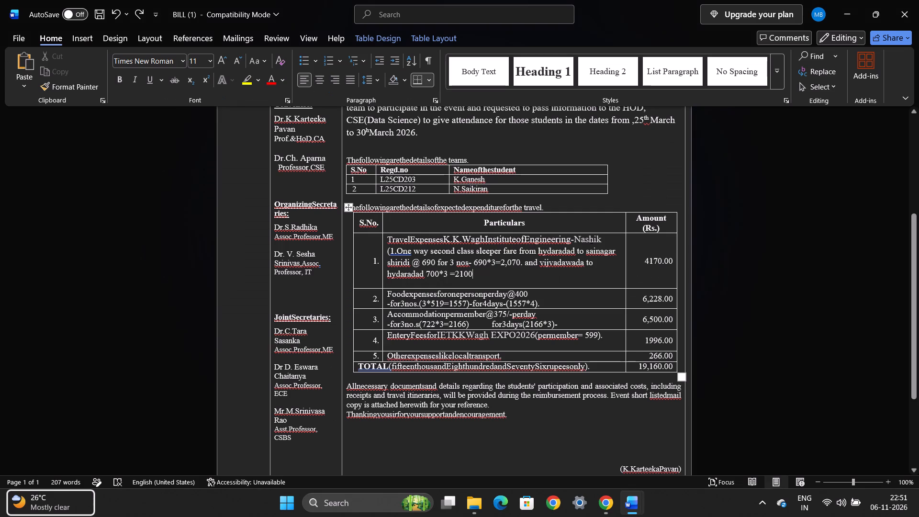
{"action": "left_click_drag", "start_coordinate": [475, 272], "coordinate": [396, 242]}
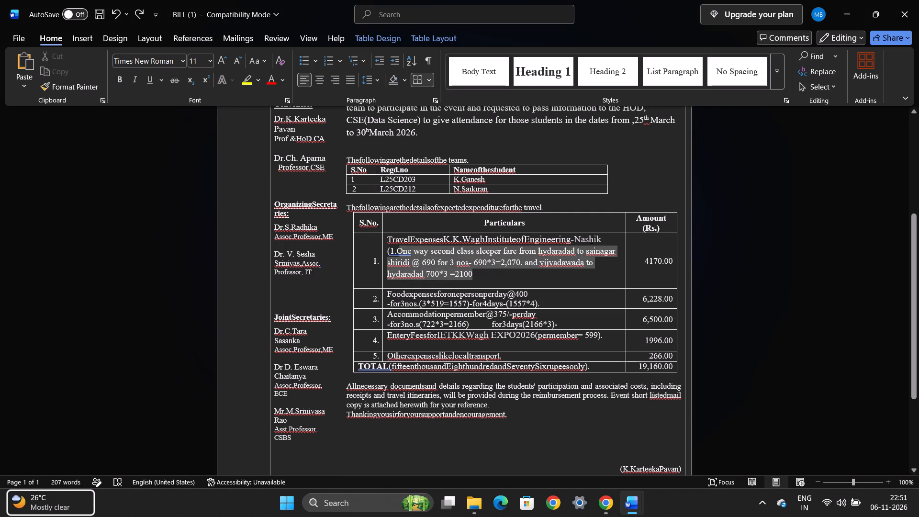
{"action": "left_click_drag", "start_coordinate": [396, 242], "coordinate": [393, 240]}
{"action": "key", "text": "ctrl+v"}
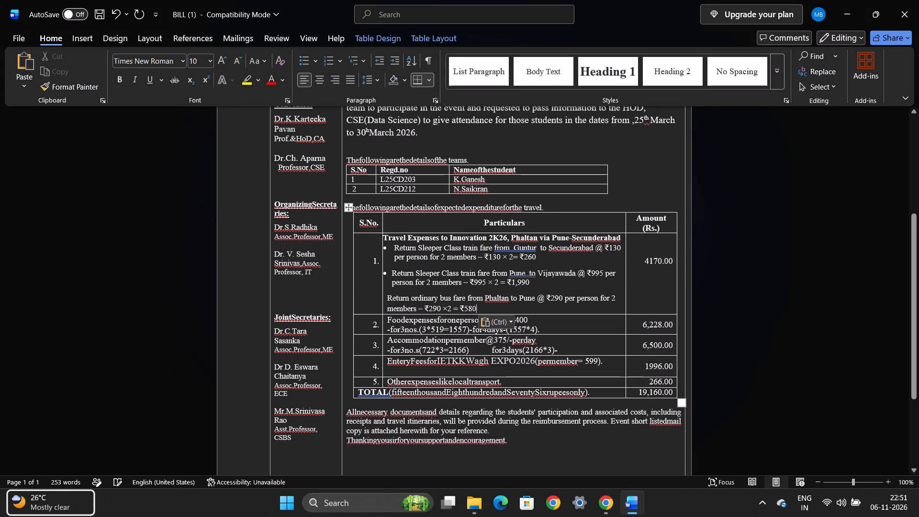
Review the BILL (1) letter from the header to the CC line, checking its layout around the expenditure table.
{"action": "scroll", "coordinate": [476, 294], "scroll_direction": "down", "scroll_amount": 4}
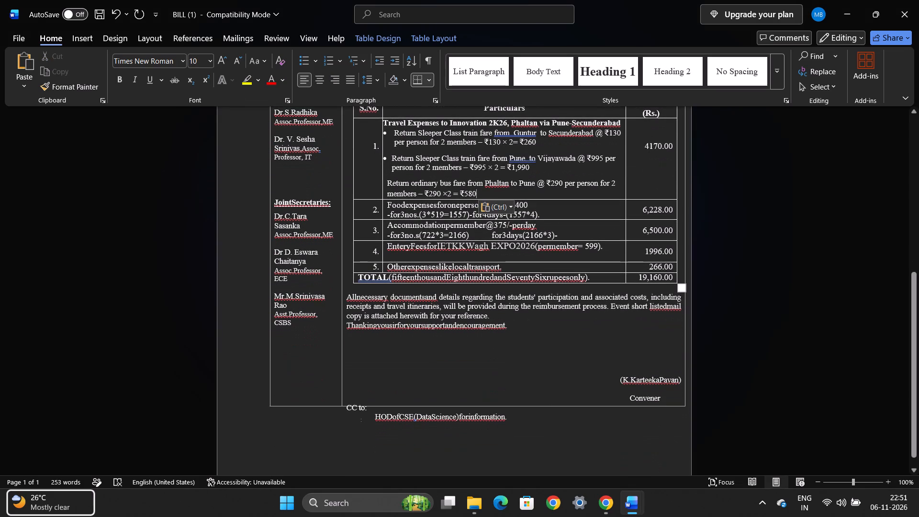
{"action": "scroll", "coordinate": [476, 294], "scroll_direction": "down", "scroll_amount": 4}
{"action": "scroll", "coordinate": [475, 294], "scroll_direction": "up", "scroll_amount": 2}
{"action": "scroll", "coordinate": [475, 294], "scroll_direction": "down", "scroll_amount": 7}
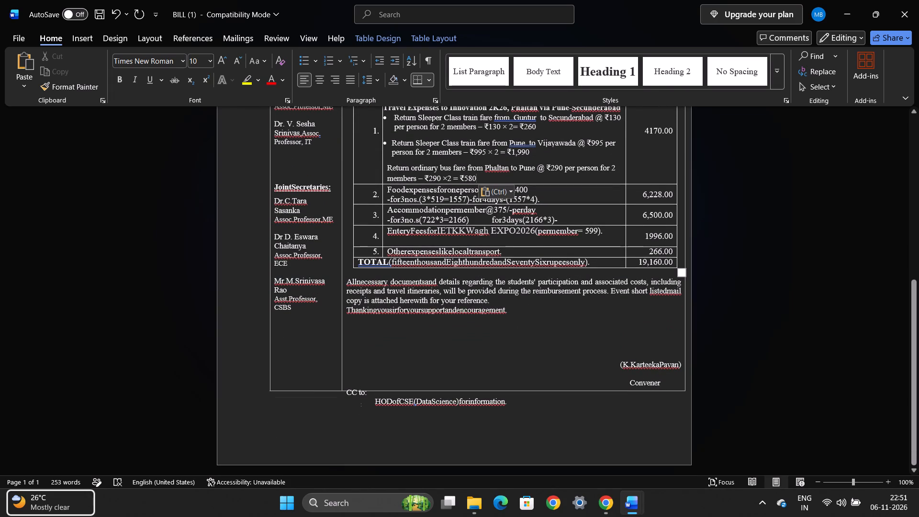
{"action": "scroll", "coordinate": [475, 294], "scroll_direction": "up", "scroll_amount": 13}
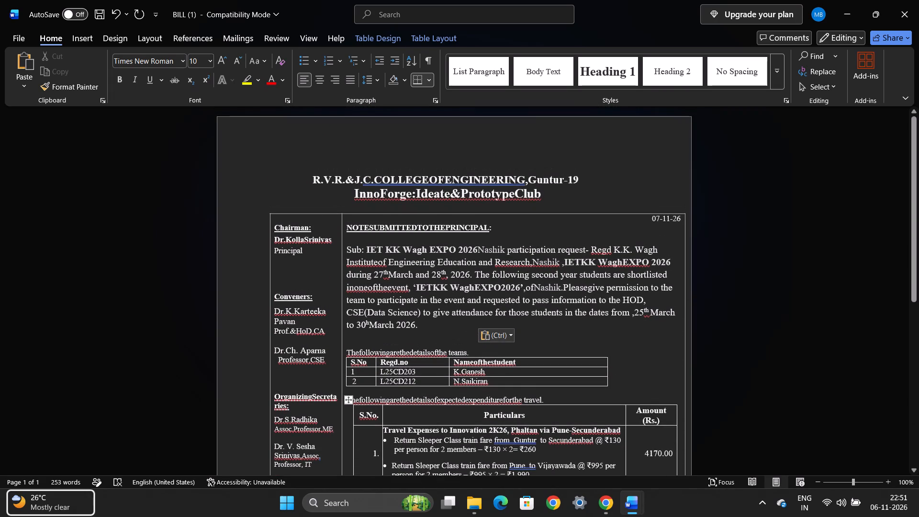
{"action": "scroll", "coordinate": [474, 292], "scroll_direction": "down", "scroll_amount": 1}
{"action": "left_click", "coordinate": [458, 270]}
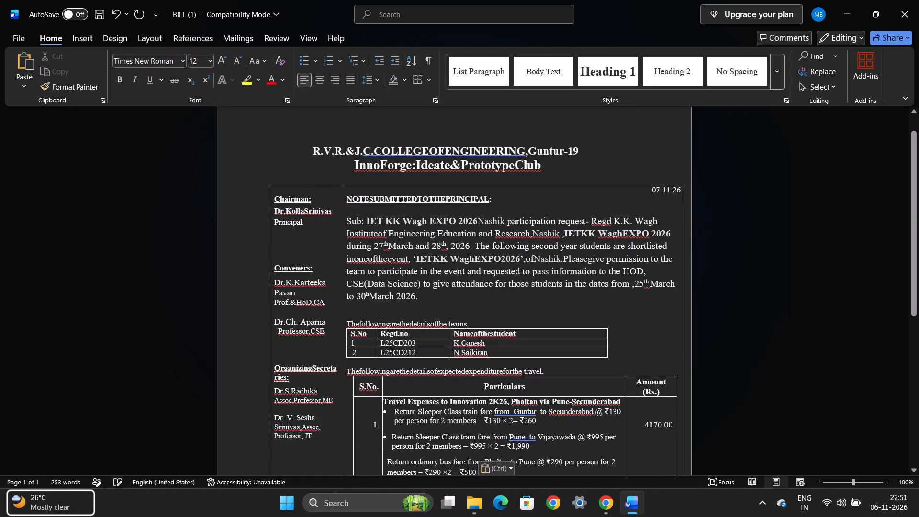
{"action": "scroll", "coordinate": [468, 292], "scroll_direction": "down", "scroll_amount": 4}
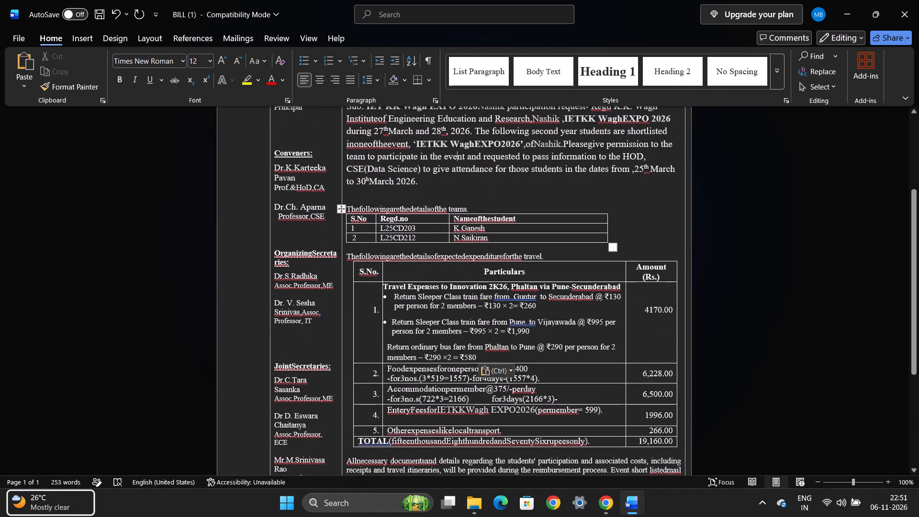
{"action": "scroll", "coordinate": [468, 291], "scroll_direction": "down", "scroll_amount": 2}
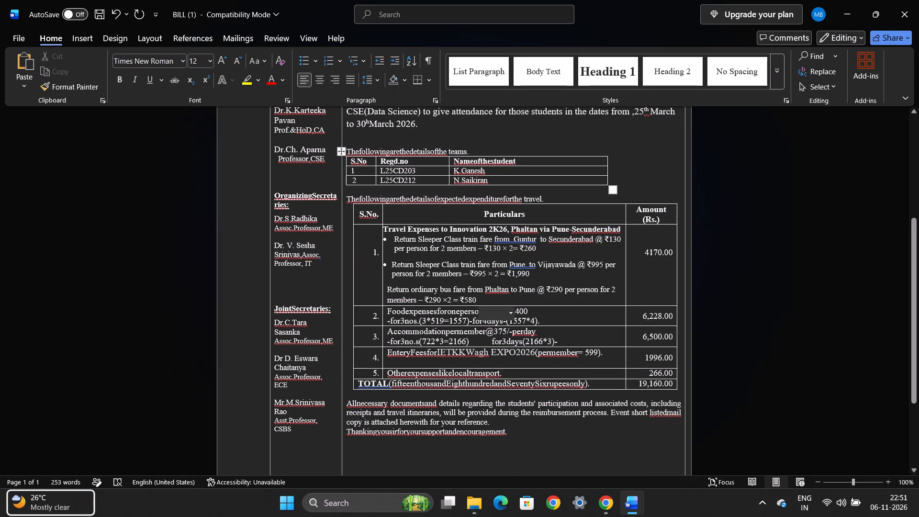
Copy "Registration fee" from row 2 of document S and paste it over row 2's food expenses text in BILL (1).
{"action": "key", "text": "alt+Tab"}
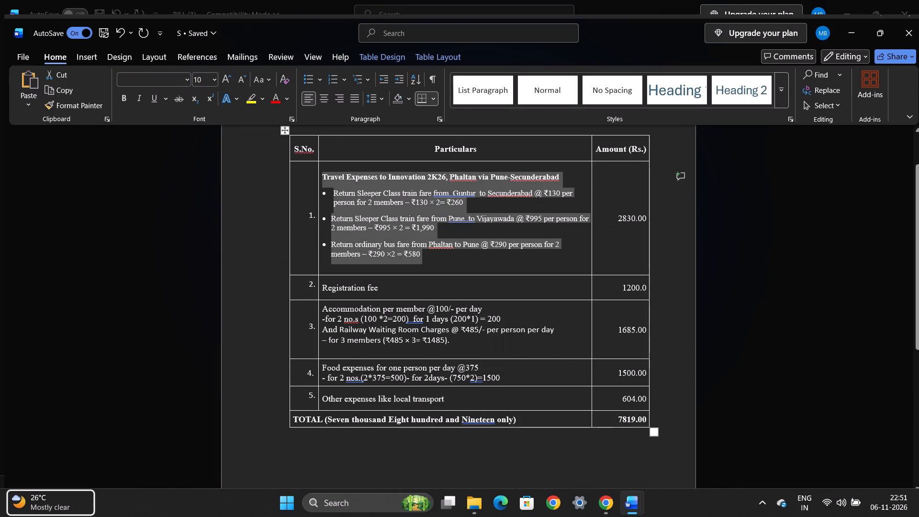
{"action": "left_click", "coordinate": [462, 284]}
{"action": "left_click_drag", "start_coordinate": [385, 289], "coordinate": [343, 290]}
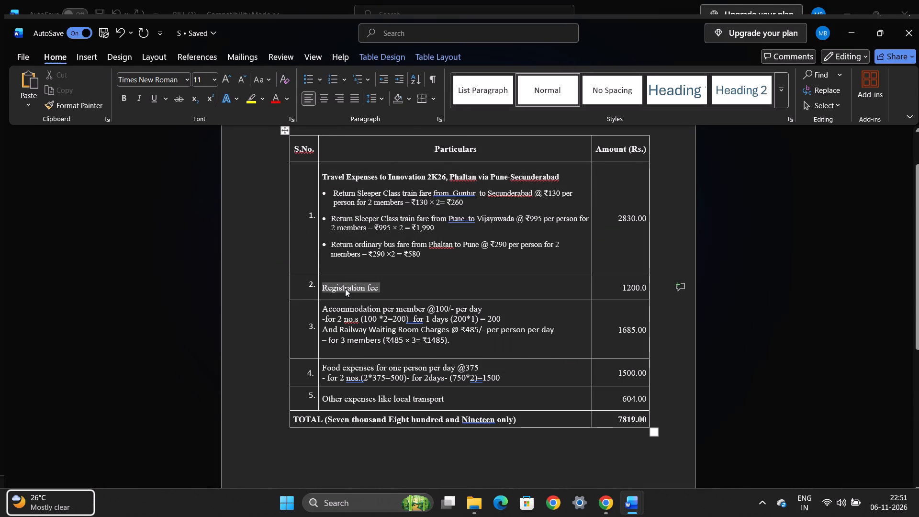
{"action": "key", "text": "ctrl+c"}
{"action": "key", "text": "alt+Tab"}
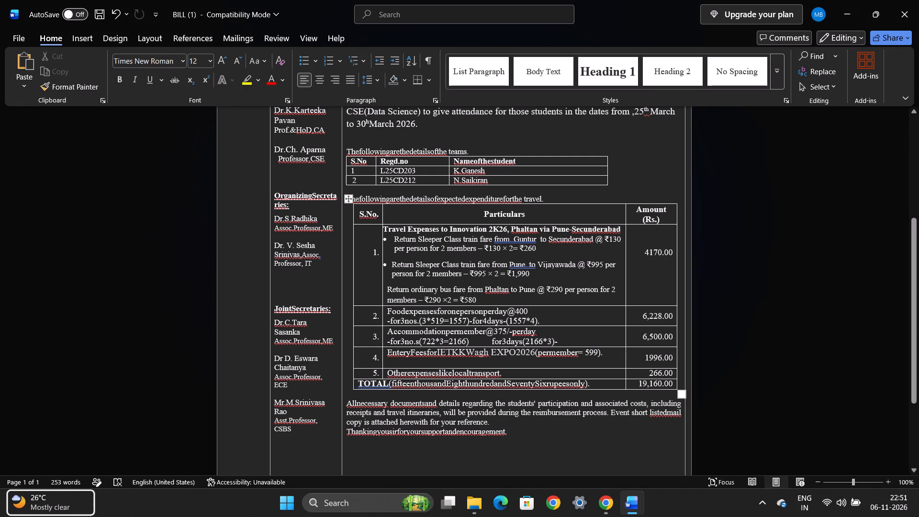
{"action": "left_click_drag", "start_coordinate": [545, 317], "coordinate": [442, 307]}
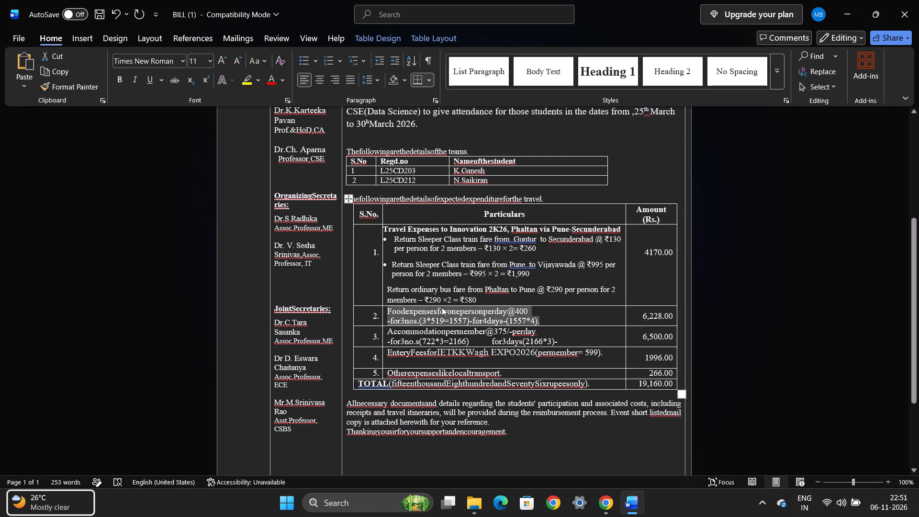
{"action": "key", "text": "ctrl+v"}
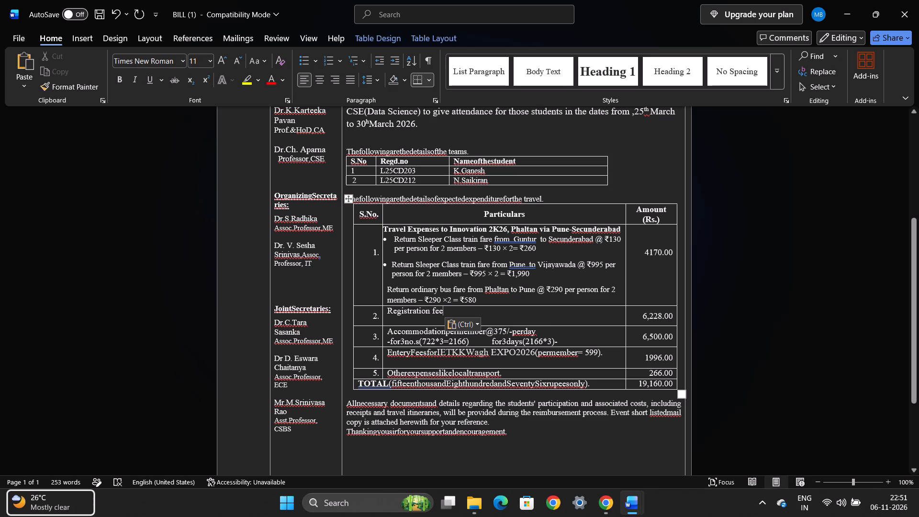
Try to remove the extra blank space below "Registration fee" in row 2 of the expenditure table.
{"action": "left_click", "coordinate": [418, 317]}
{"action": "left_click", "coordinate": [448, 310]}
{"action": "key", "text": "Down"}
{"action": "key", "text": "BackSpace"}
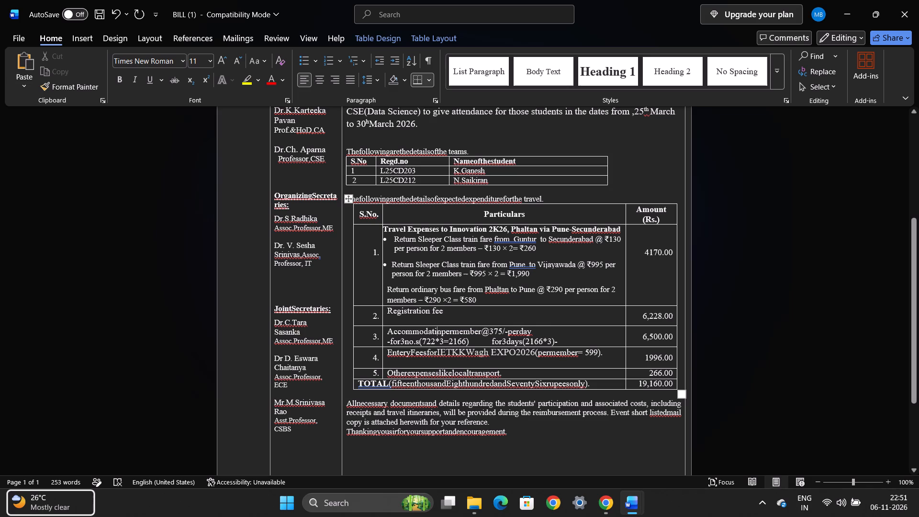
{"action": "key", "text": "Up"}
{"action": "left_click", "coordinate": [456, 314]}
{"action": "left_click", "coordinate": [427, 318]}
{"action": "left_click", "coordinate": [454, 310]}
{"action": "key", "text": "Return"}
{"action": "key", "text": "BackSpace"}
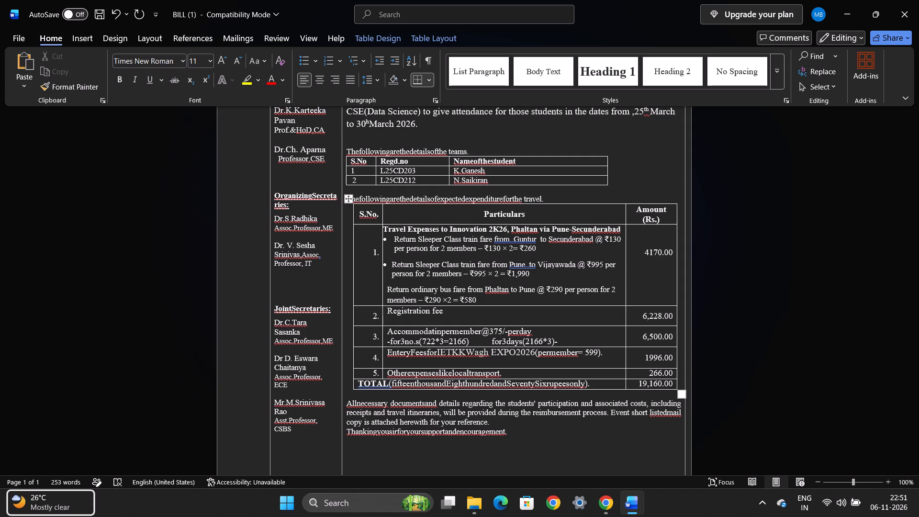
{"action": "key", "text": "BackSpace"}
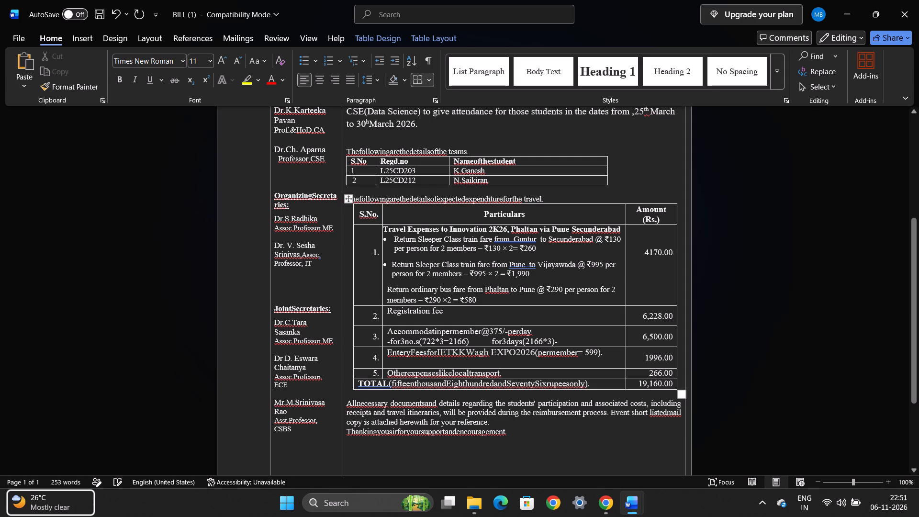
Replace row 3's Particulars in BILL (1) with document S's accommodation and Railway Waiting Room charges text, and delete the trailing blank line.
{"action": "key", "text": "alt+Tab"}
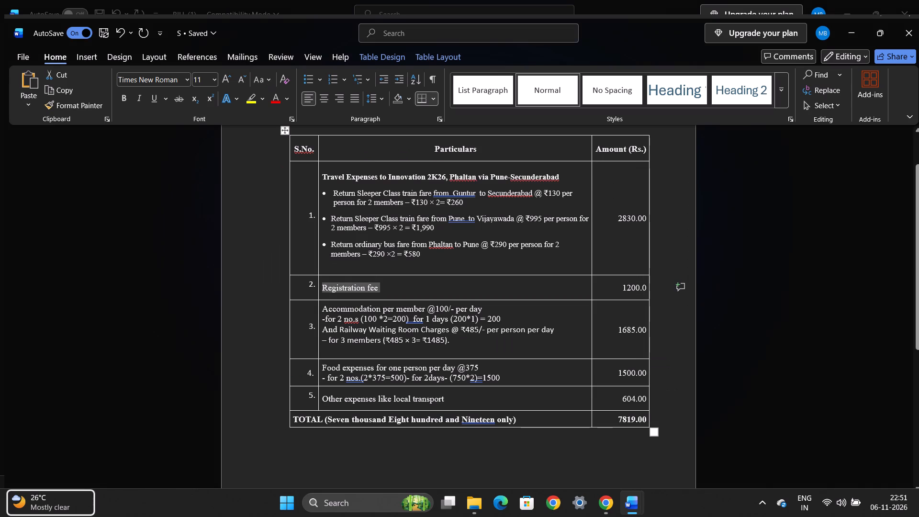
{"action": "left_click_drag", "start_coordinate": [466, 341], "coordinate": [329, 303]}
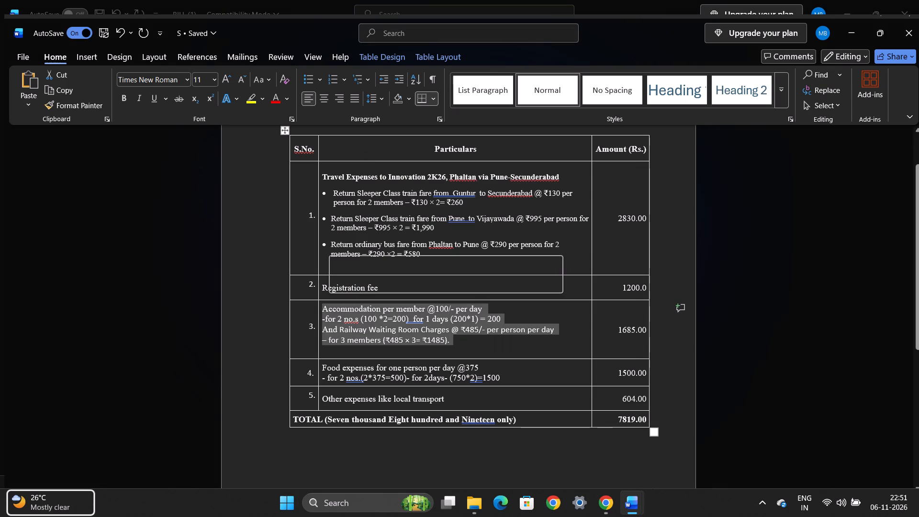
{"action": "key", "text": "ctrl+c"}
{"action": "key", "text": "alt+Tab"}
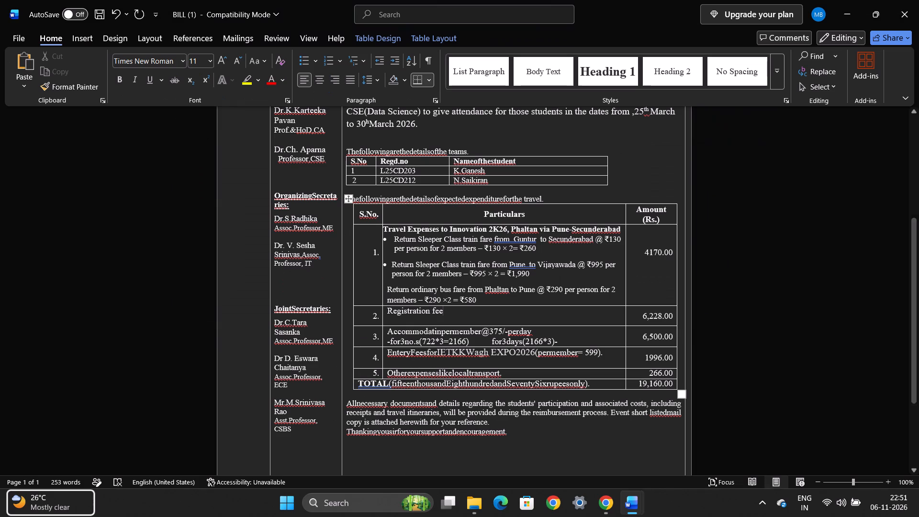
{"action": "left_click_drag", "start_coordinate": [568, 341], "coordinate": [430, 333]}
{"action": "key", "text": "ctrl+v"}
{"action": "scroll", "coordinate": [433, 340], "scroll_direction": "down", "scroll_amount": 5}
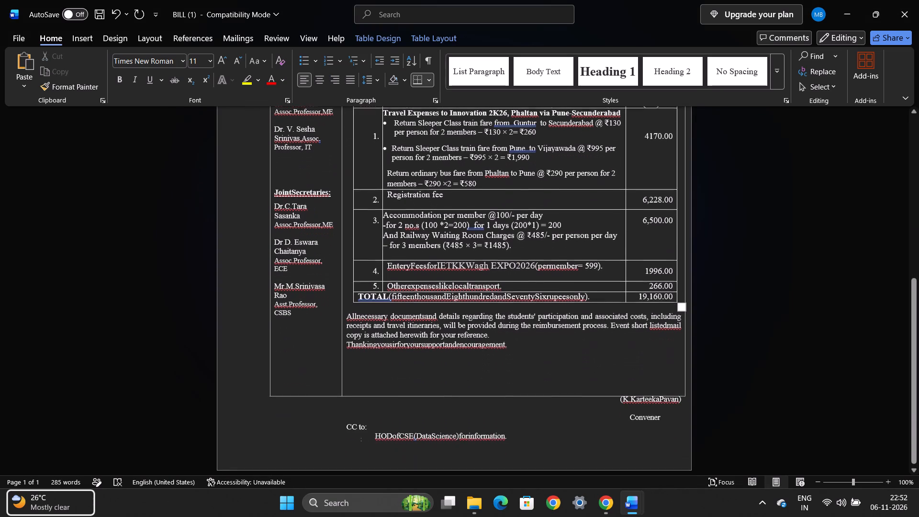
{"action": "scroll", "coordinate": [434, 341], "scroll_direction": "down", "scroll_amount": 2}
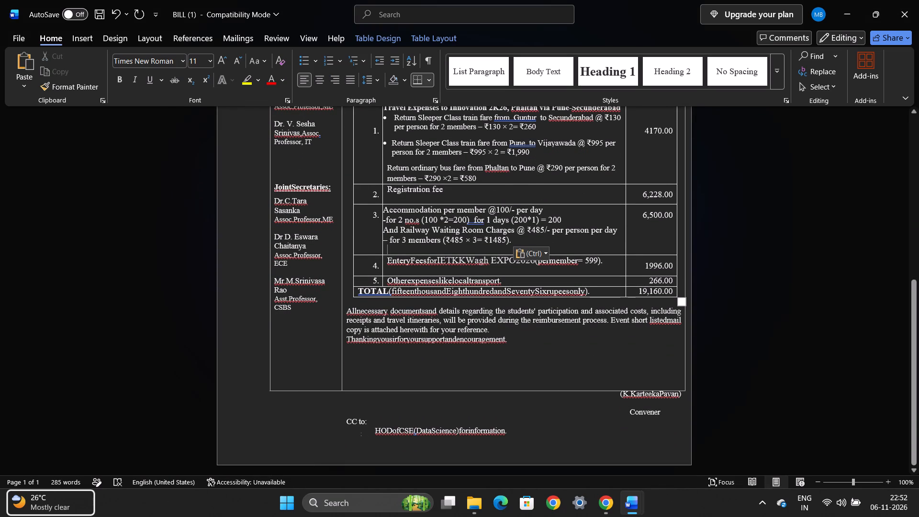
{"action": "key", "text": "BackSpace"}
{"action": "key", "text": "BackSpace"}
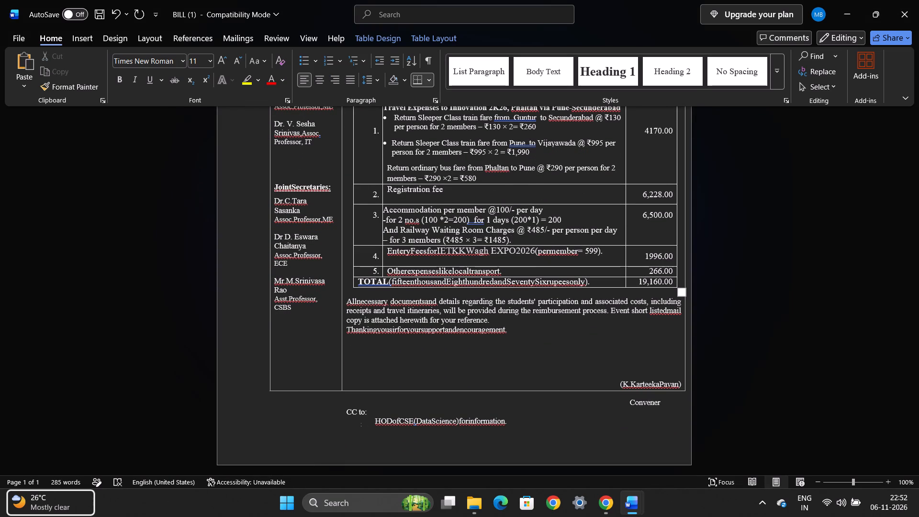
{"action": "key", "text": "alt+Tab"}
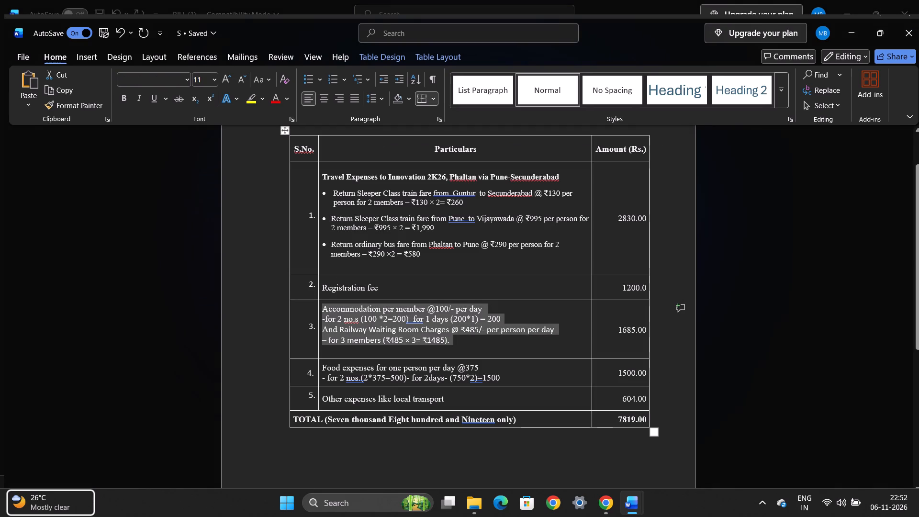
{"action": "left_click_drag", "start_coordinate": [511, 376], "coordinate": [323, 368]}
{"action": "key", "text": "ctrl+c"}
{"action": "key", "text": "alt+Tab"}
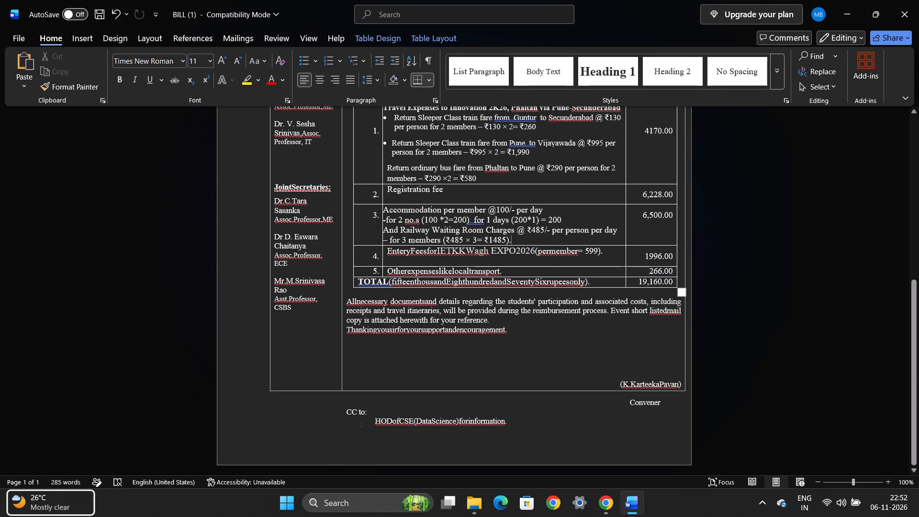
{"action": "left_click_drag", "start_coordinate": [606, 254], "coordinate": [435, 250]}
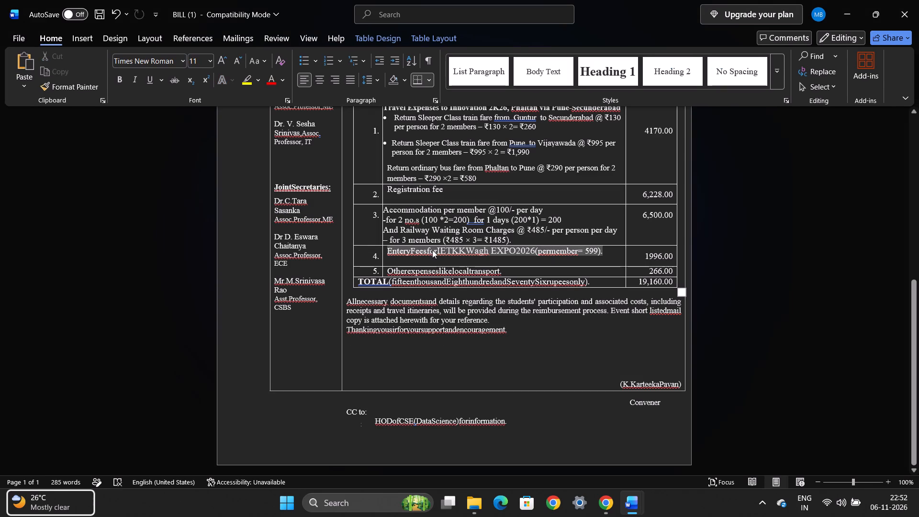
{"action": "key", "text": "ctrl+v"}
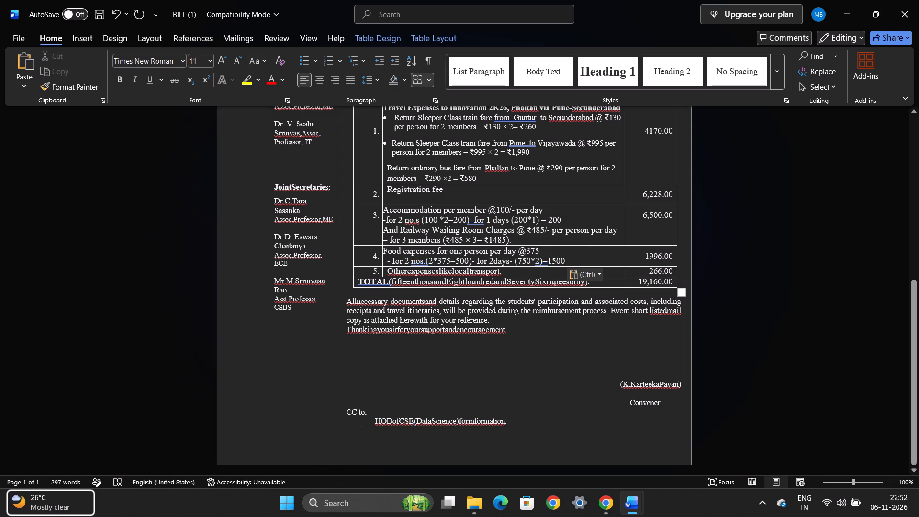
Copy "Other expenses like local transport" from row 5 of document S and paste it over row 5's Particulars in BILL (1).
{"action": "key", "text": "alt+Tab"}
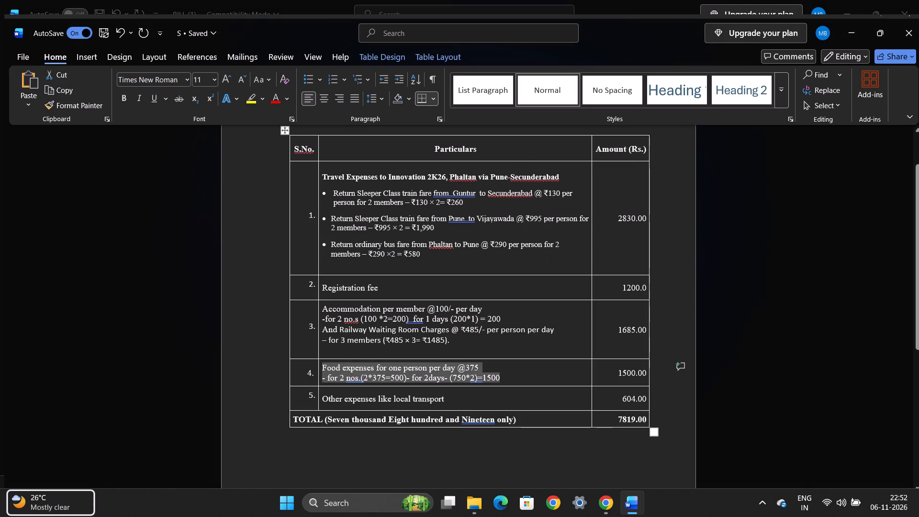
{"action": "key", "text": "alt+Tab"}
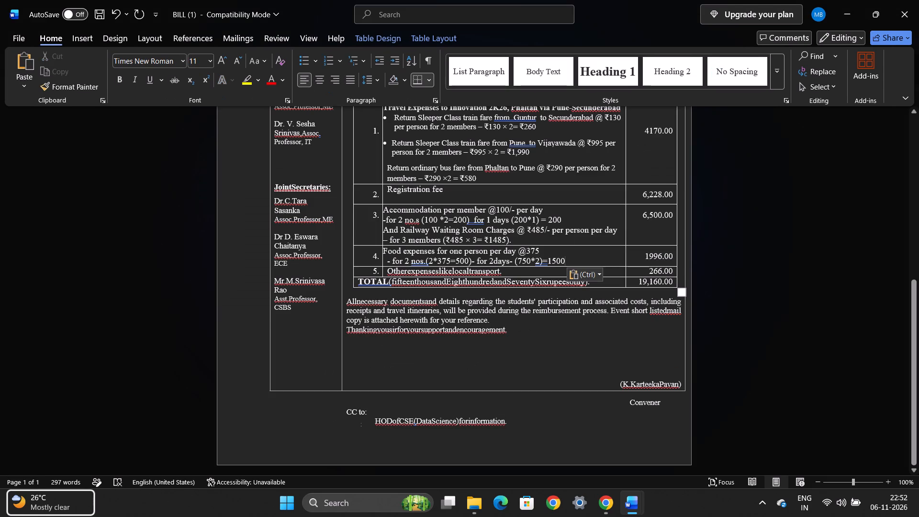
{"action": "key", "text": "alt+Tab"}
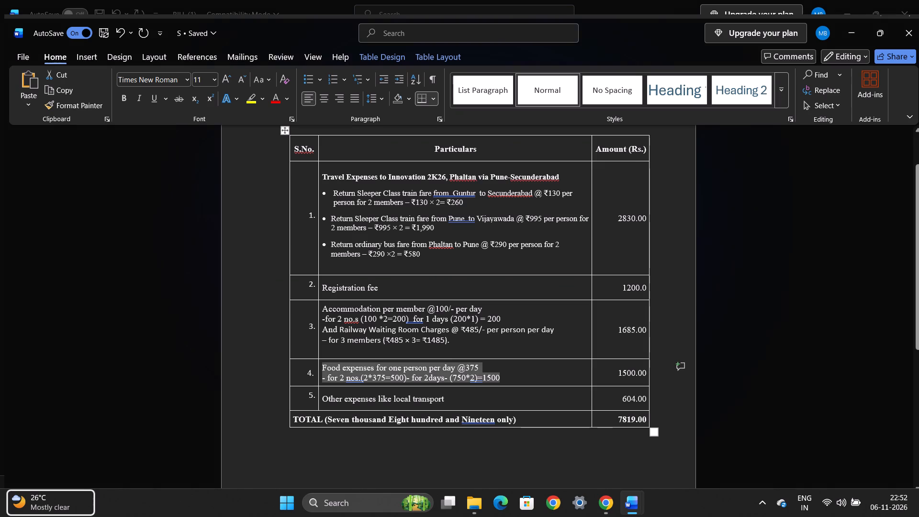
{"action": "left_click_drag", "start_coordinate": [464, 397], "coordinate": [330, 387]}
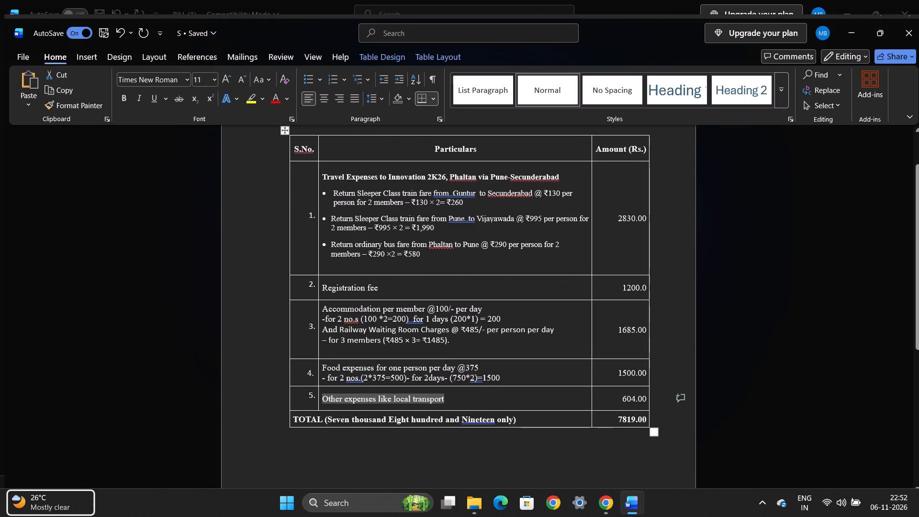
{"action": "key", "text": "ctrl+c"}
{"action": "key", "text": "alt+Tab"}
{"action": "triple_click", "coordinate": [437, 273]}
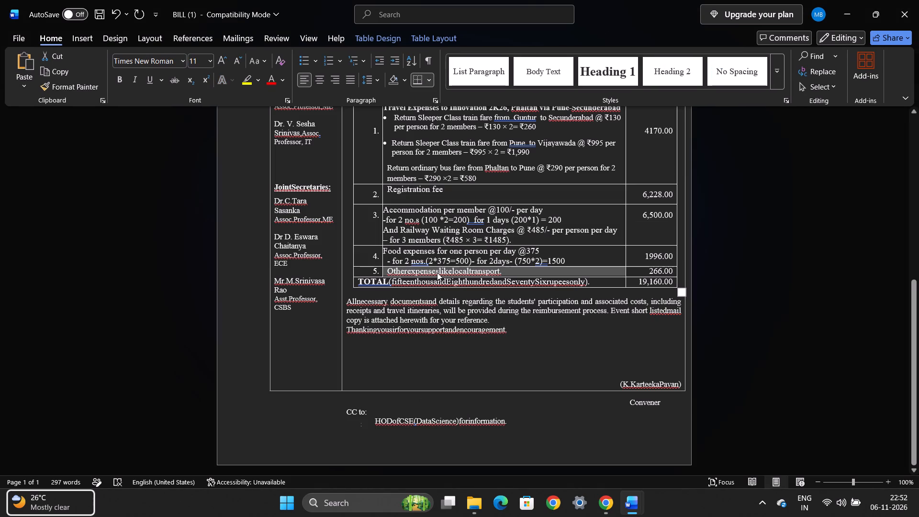
{"action": "key", "text": "ctrl+v"}
{"action": "left_click", "coordinate": [437, 351]}
{"action": "scroll", "coordinate": [439, 353], "scroll_direction": "up", "scroll_amount": 3}
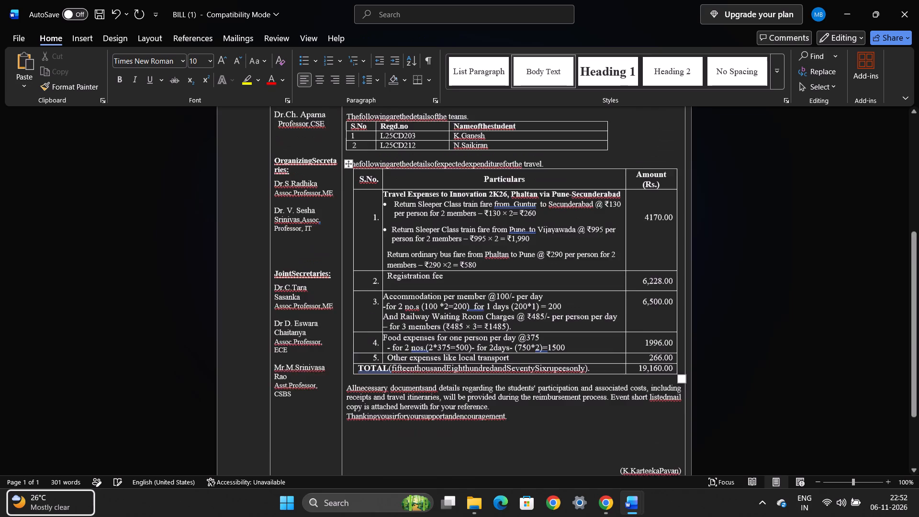
{"action": "scroll", "coordinate": [439, 350], "scroll_direction": "up", "scroll_amount": 5}
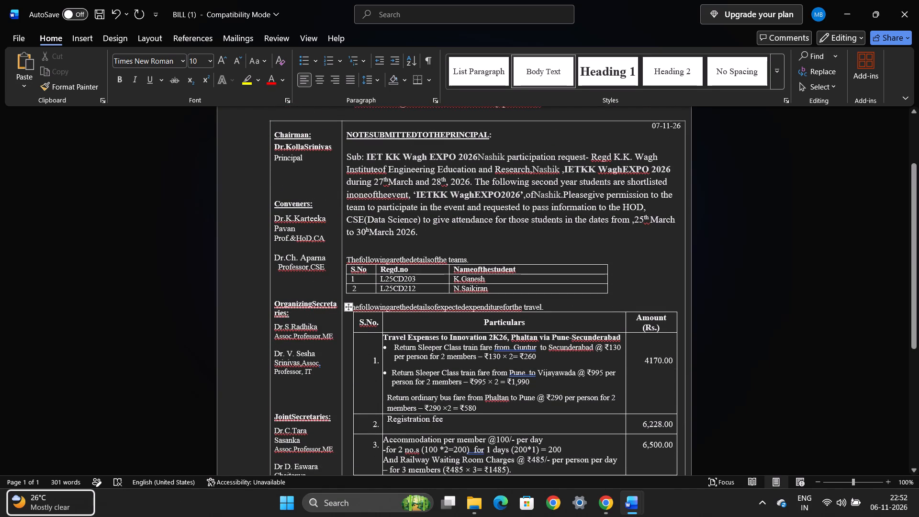
Space out the words in the college name heading of BILL (1) so it reads "R.V.R.&J.C. COLLEGE OF ENGINEERING ,Guntur-19".
{"action": "scroll", "coordinate": [438, 348], "scroll_direction": "up", "scroll_amount": 4}
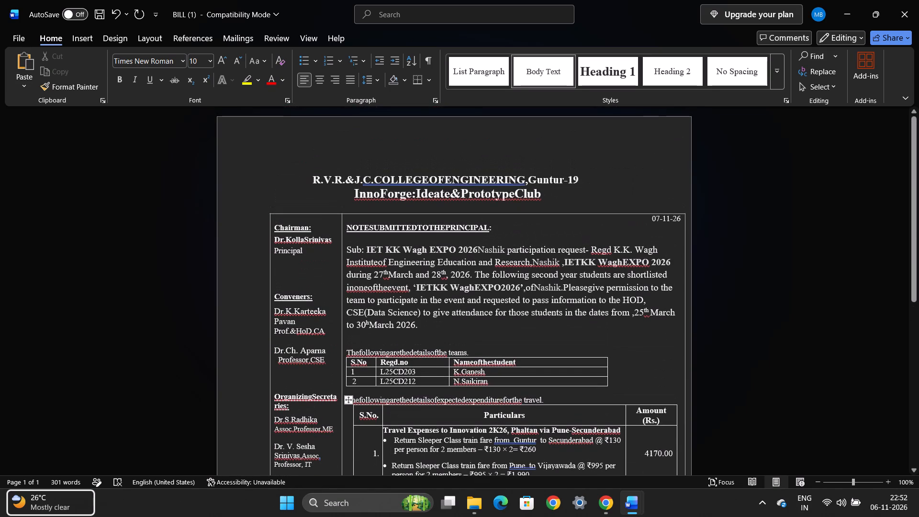
{"action": "left_click", "coordinate": [377, 180]}
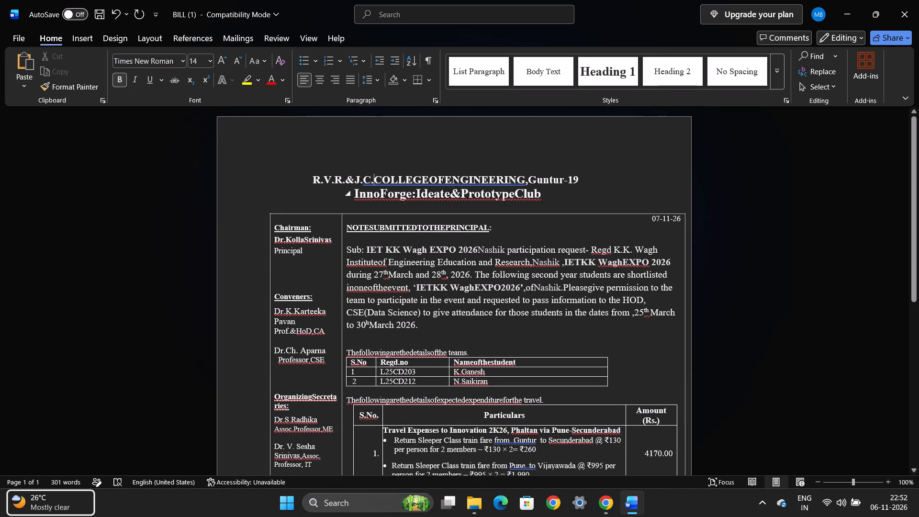
{"action": "key", "text": "space"}
{"action": "left_click", "coordinate": [434, 180]}
{"action": "key", "text": "space"}
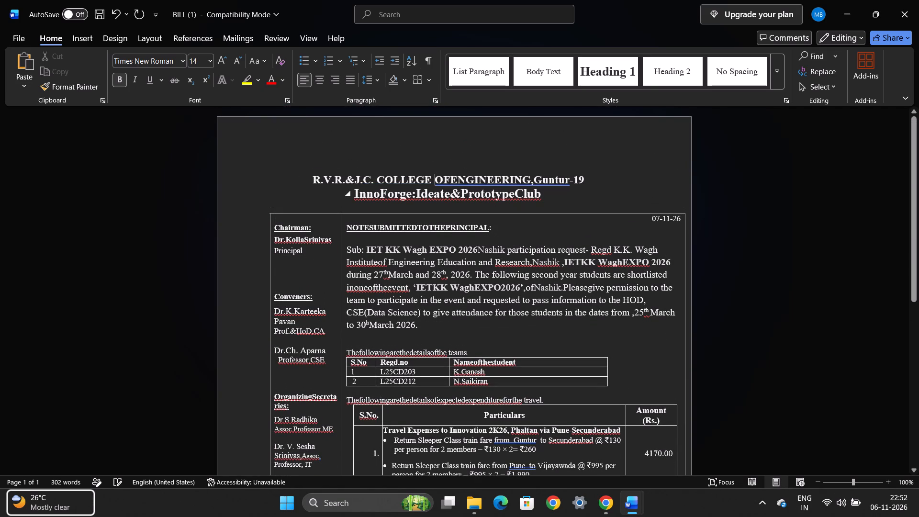
{"action": "left_click", "coordinate": [452, 181]}
{"action": "key", "text": "space"}
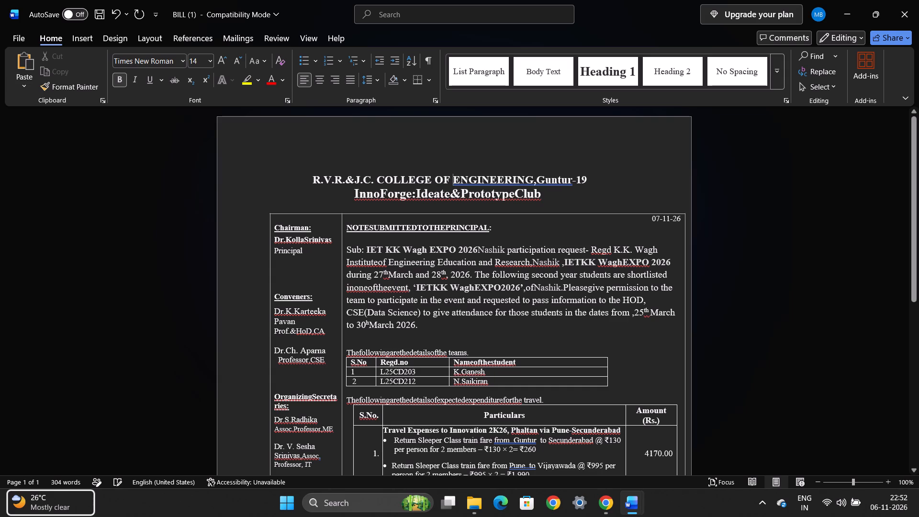
{"action": "left_click", "coordinate": [533, 177]}
{"action": "key", "text": "space"}
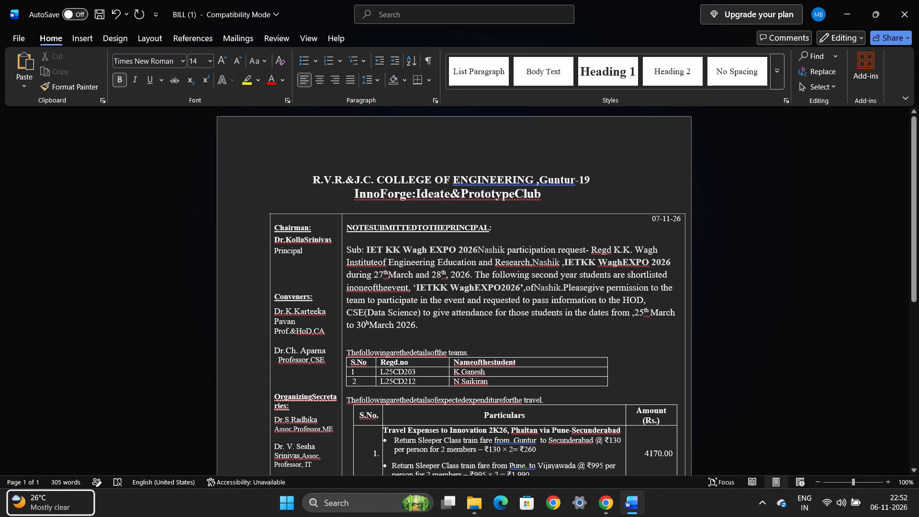
Add the missing spaces in the club title below the college name so it reads "Inno Forge: Ideate & Prototype Club".
{"action": "left_click", "coordinate": [449, 194]}
{"action": "key", "text": "space"}
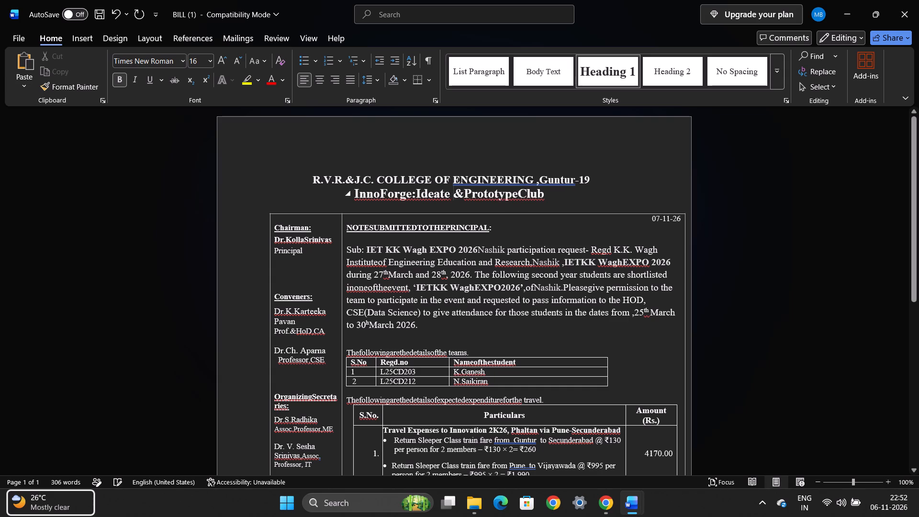
{"action": "left_click", "coordinate": [465, 195]}
{"action": "key", "text": "space"}
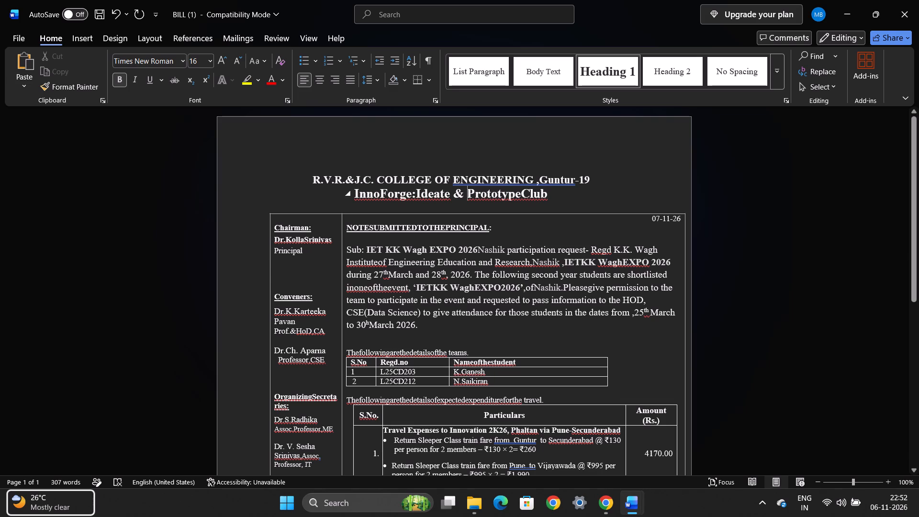
{"action": "left_click", "coordinate": [520, 191]}
{"action": "key", "text": "space"}
{"action": "left_click", "coordinate": [415, 195]}
{"action": "key", "text": "space"}
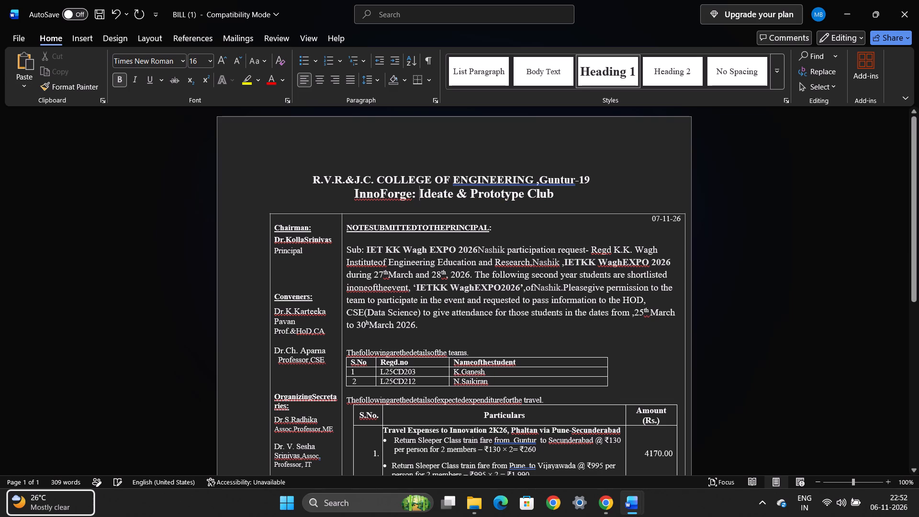
{"action": "left_click", "coordinate": [382, 192]}
{"action": "key", "text": "space"}
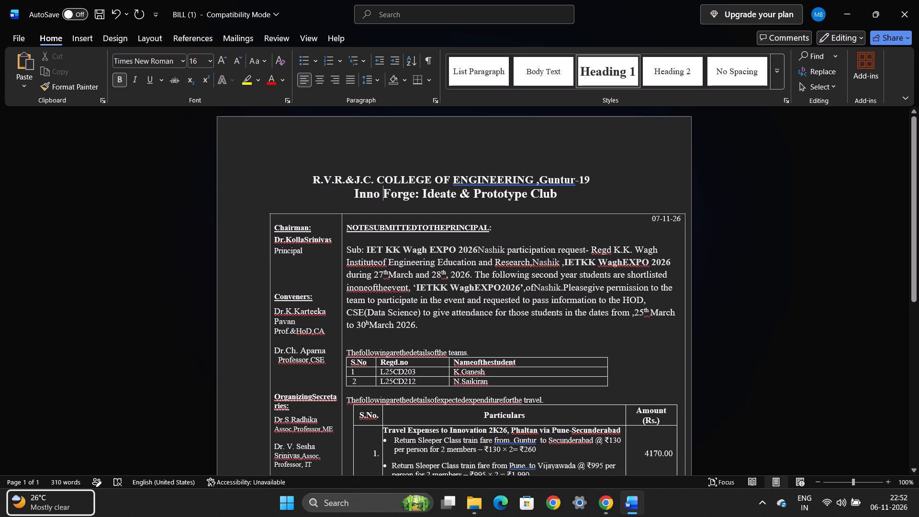
Review the BILL (1) letter from its headings through the expenditure table for remaining corrections.
{"action": "scroll", "coordinate": [437, 240], "scroll_direction": "down", "scroll_amount": 3}
{"action": "scroll", "coordinate": [437, 242], "scroll_direction": "up", "scroll_amount": 1}
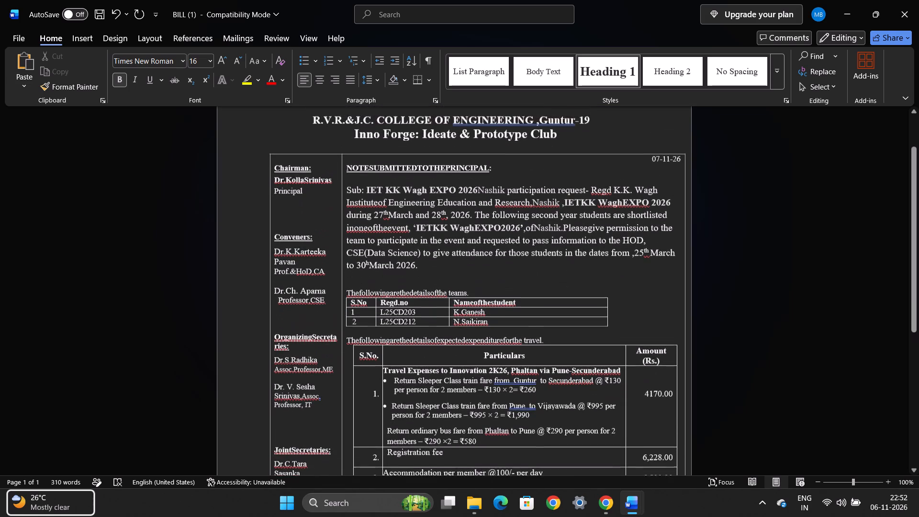
{"action": "scroll", "coordinate": [437, 242], "scroll_direction": "up", "scroll_amount": 2}
{"action": "scroll", "coordinate": [437, 242], "scroll_direction": "down", "scroll_amount": 3}
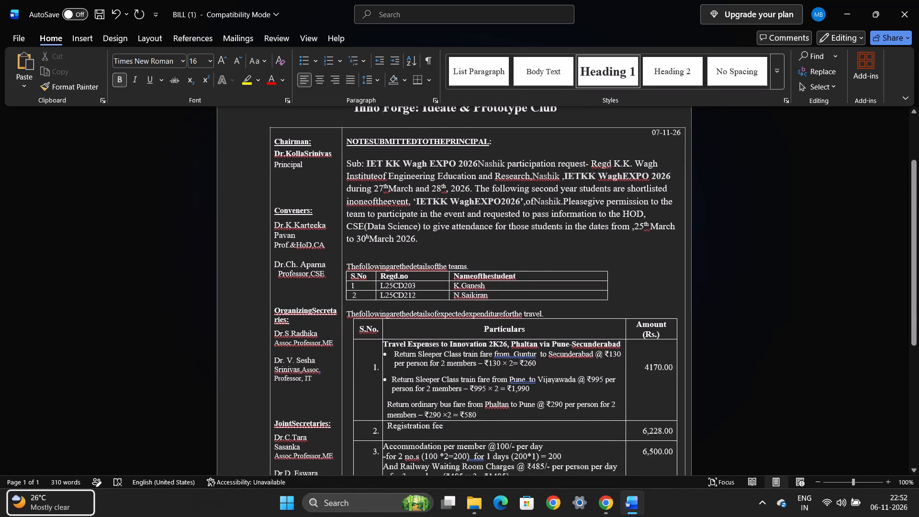
{"action": "scroll", "coordinate": [437, 242], "scroll_direction": "down", "scroll_amount": 6}
{"action": "scroll", "coordinate": [444, 248], "scroll_direction": "up", "scroll_amount": 3}
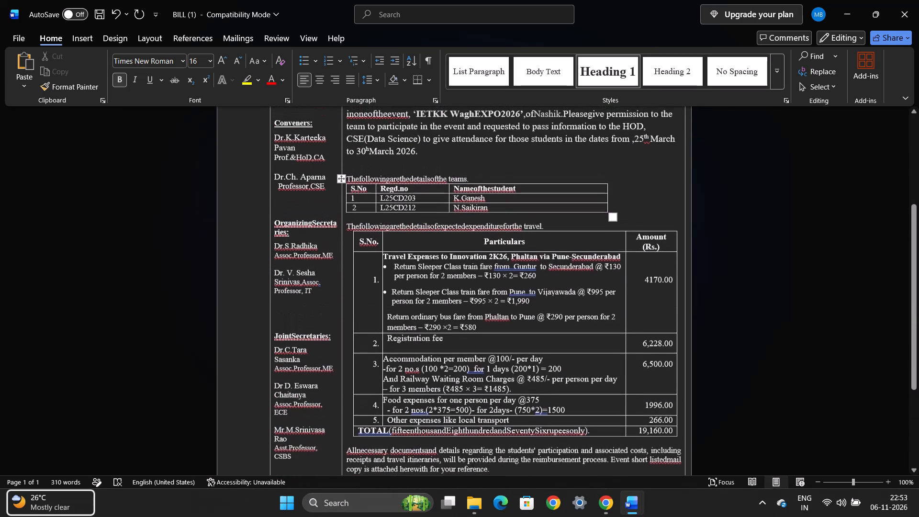
{"action": "scroll", "coordinate": [444, 248], "scroll_direction": "up", "scroll_amount": 1}
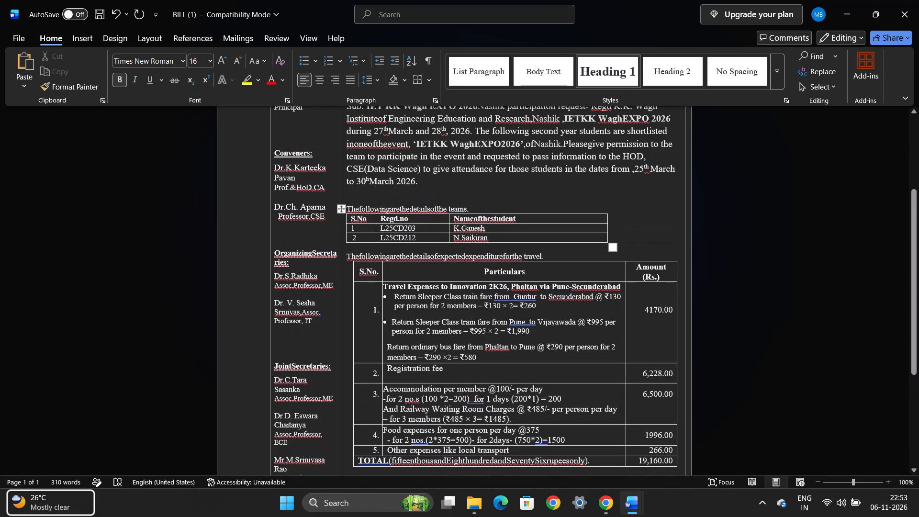
Replace the TOTAL row's wording in BILL (1) with document S's "TOTAL (Seven thousand Eight hundred and Nineteen only)".
{"action": "scroll", "coordinate": [444, 248], "scroll_direction": "down", "scroll_amount": 4}
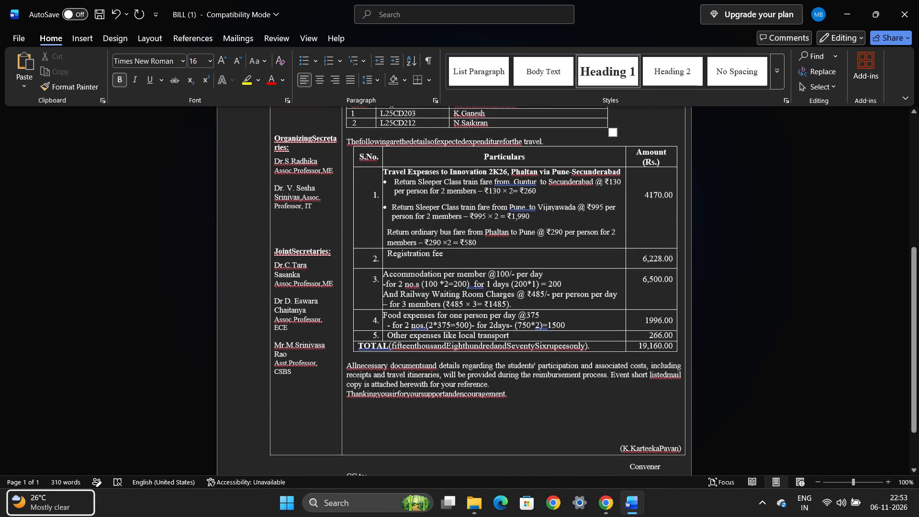
{"action": "scroll", "coordinate": [444, 248], "scroll_direction": "down", "scroll_amount": 4}
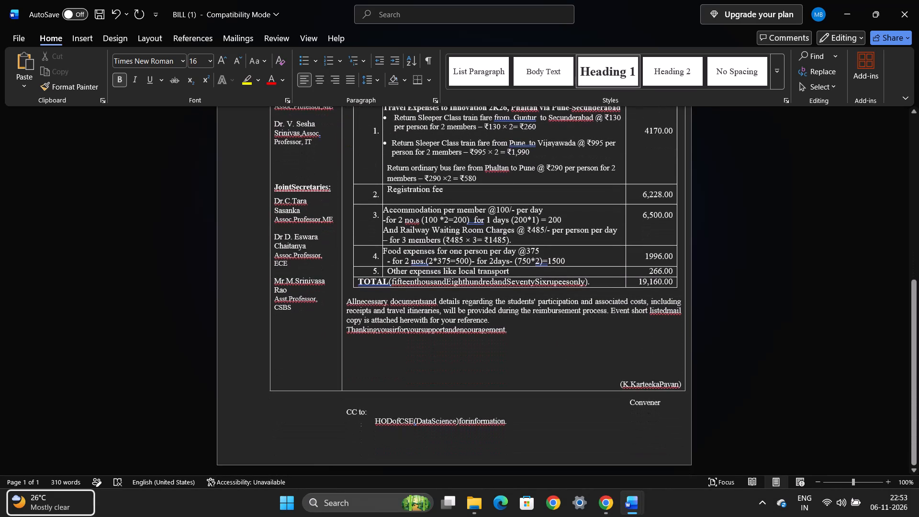
{"action": "scroll", "coordinate": [444, 248], "scroll_direction": "down", "scroll_amount": 1}
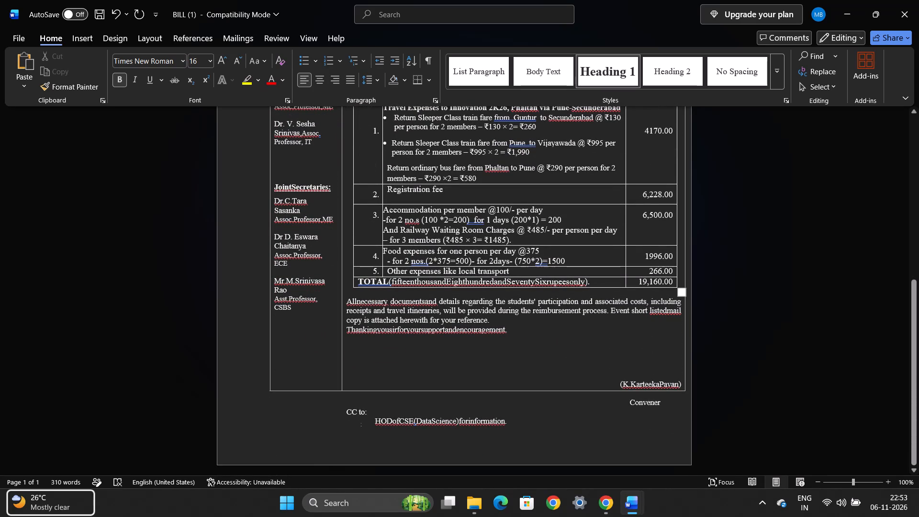
{"action": "left_click", "coordinate": [431, 282]}
{"action": "left_click", "coordinate": [431, 282]}
{"action": "key", "text": "alt+Tab"}
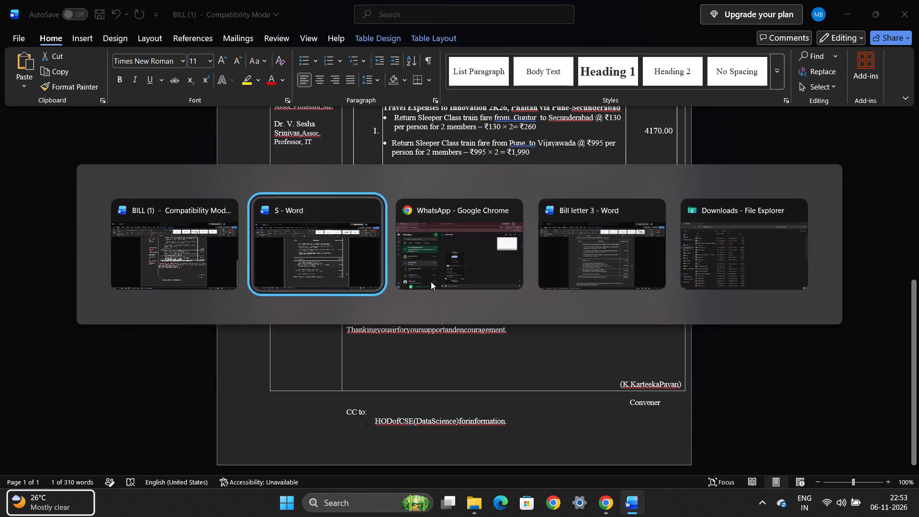
{"action": "triple_click", "coordinate": [396, 419]}
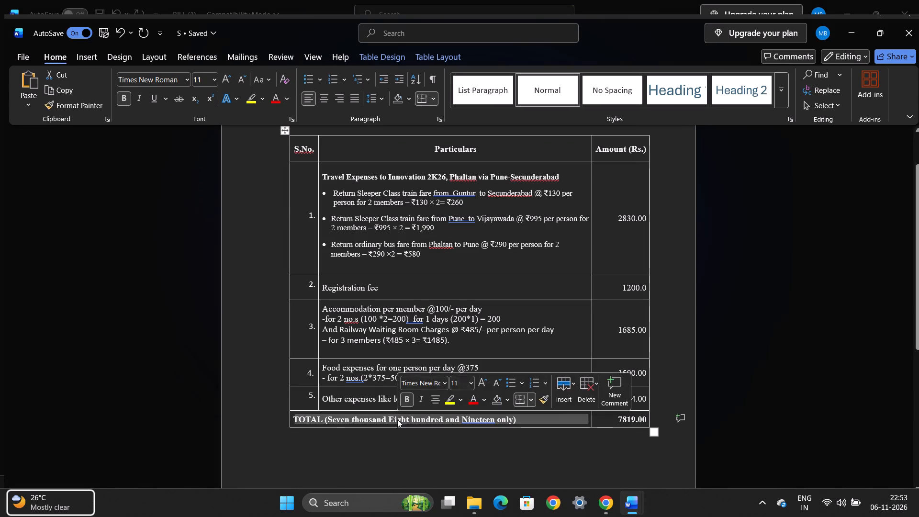
{"action": "key", "text": "ctrl+c"}
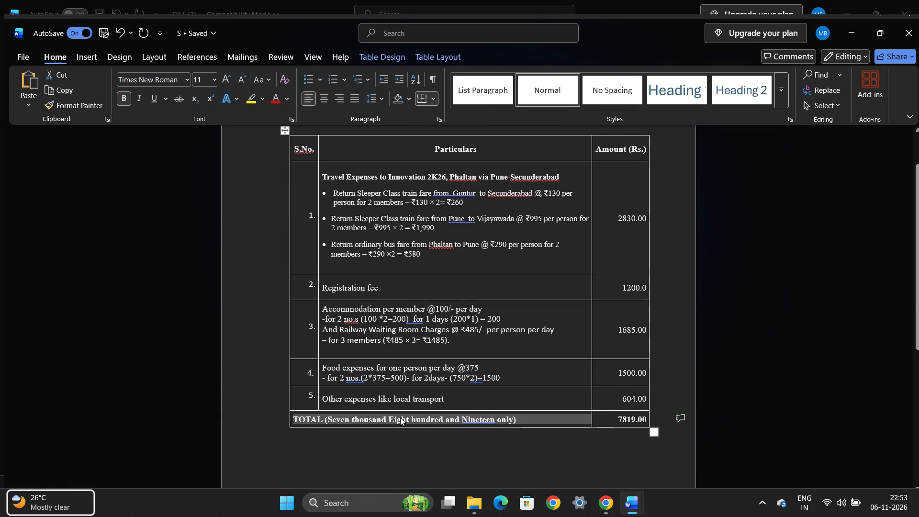
{"action": "key", "text": "alt+Tab"}
{"action": "left_click", "coordinate": [437, 285]}
{"action": "triple_click", "coordinate": [437, 281]}
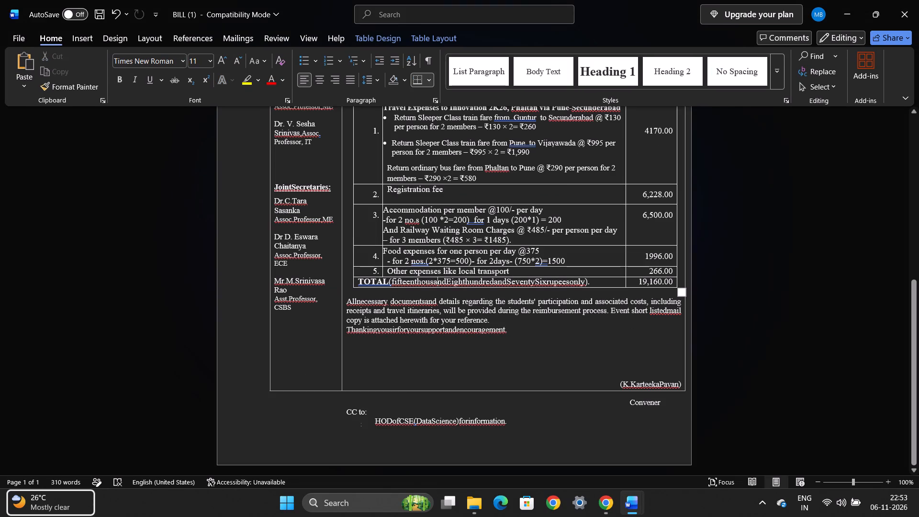
{"action": "key", "text": "ctrl+v"}
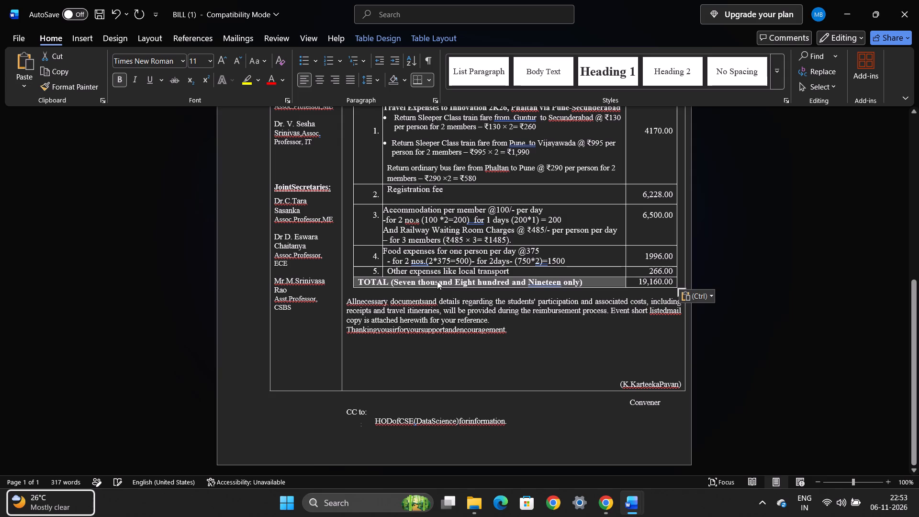
{"action": "left_click", "coordinate": [516, 350]}
Copy the travel expenses amount 2830.00 from row 1 of document S and paste it over row 1's amount in BILL (1).
{"action": "scroll", "coordinate": [564, 351], "scroll_direction": "up", "scroll_amount": 2}
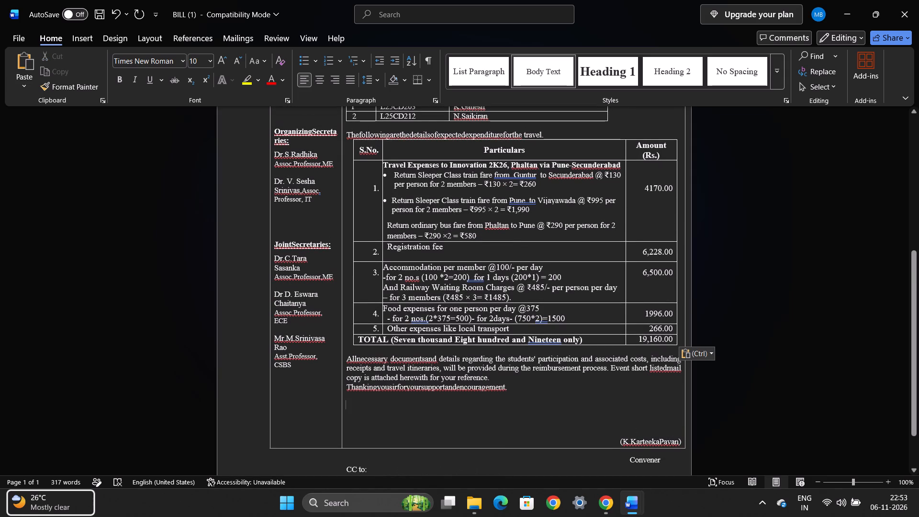
{"action": "key", "text": "alt+Tab"}
{"action": "left_click_drag", "start_coordinate": [617, 217], "coordinate": [619, 218]}
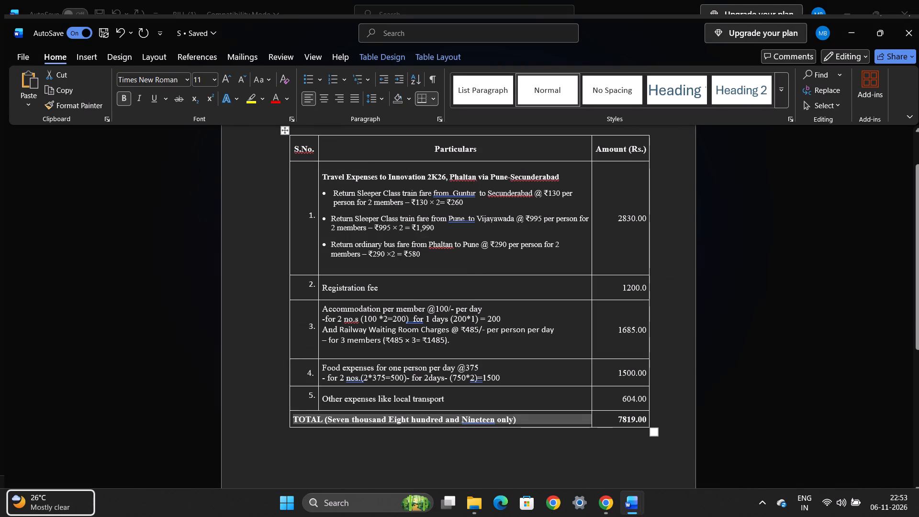
{"action": "left_click_drag", "start_coordinate": [619, 218], "coordinate": [647, 224]}
{"action": "key", "text": "ctrl+c"}
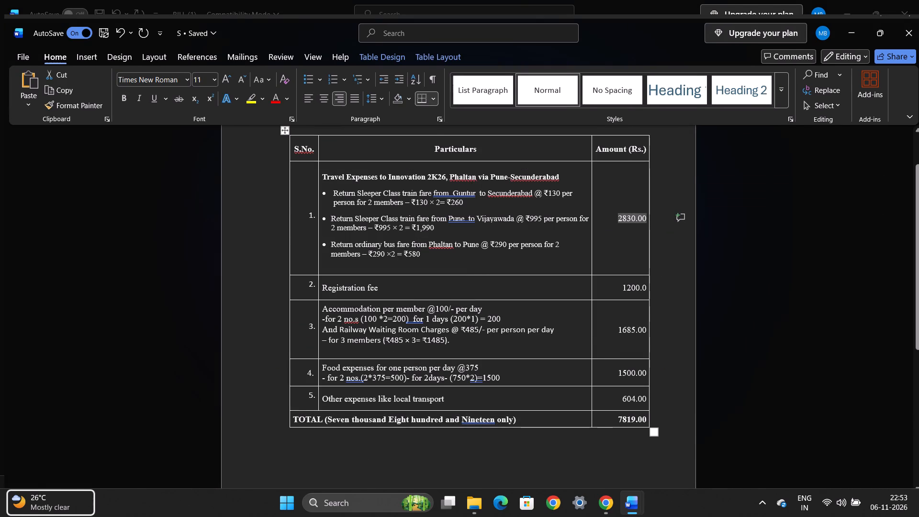
{"action": "key", "text": "alt+Tab"}
{"action": "left_click_drag", "start_coordinate": [642, 188], "coordinate": [671, 188]}
{"action": "key", "text": "ctrl+v"}
Copy the registration fee amount 1200.0 from row 2 of document S and paste it over row 2's amount in BILL (1).
{"action": "key", "text": "alt+Tab"}
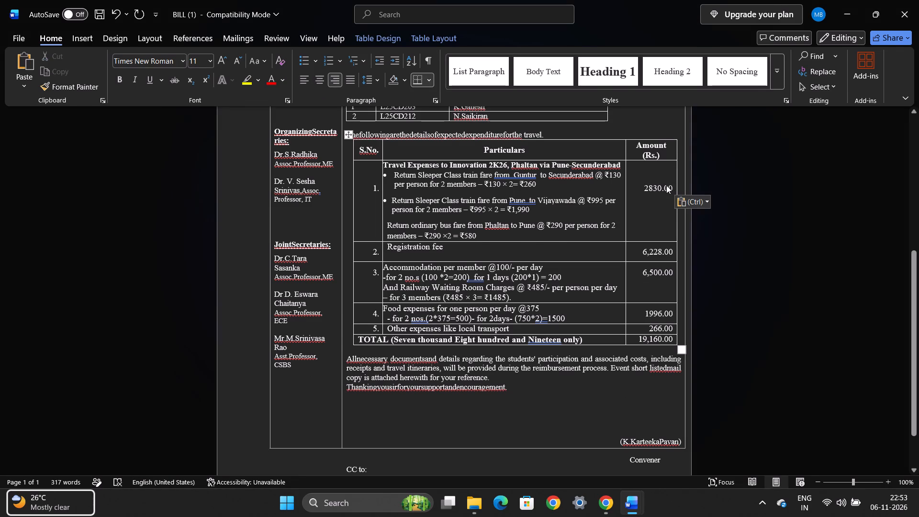
{"action": "left_click_drag", "start_coordinate": [618, 290], "coordinate": [646, 288]}
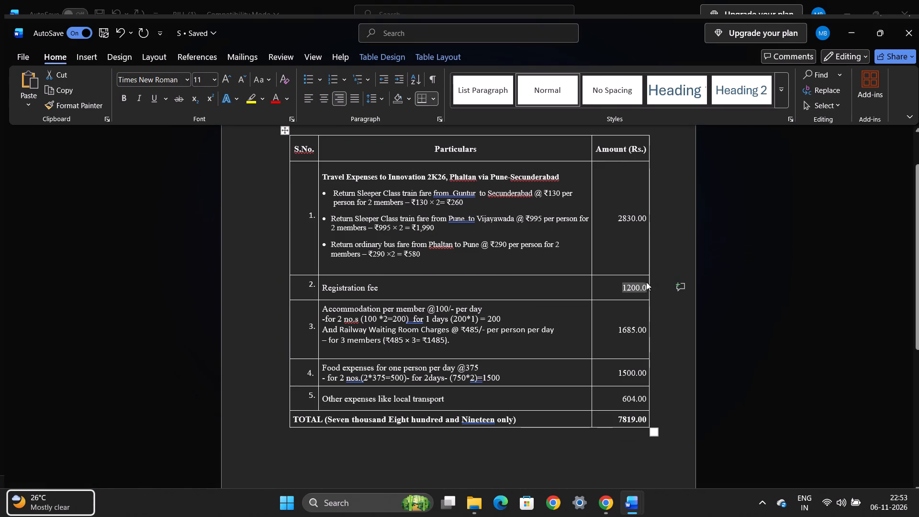
{"action": "key", "text": "ctrl+c"}
{"action": "key", "text": "alt+Tab"}
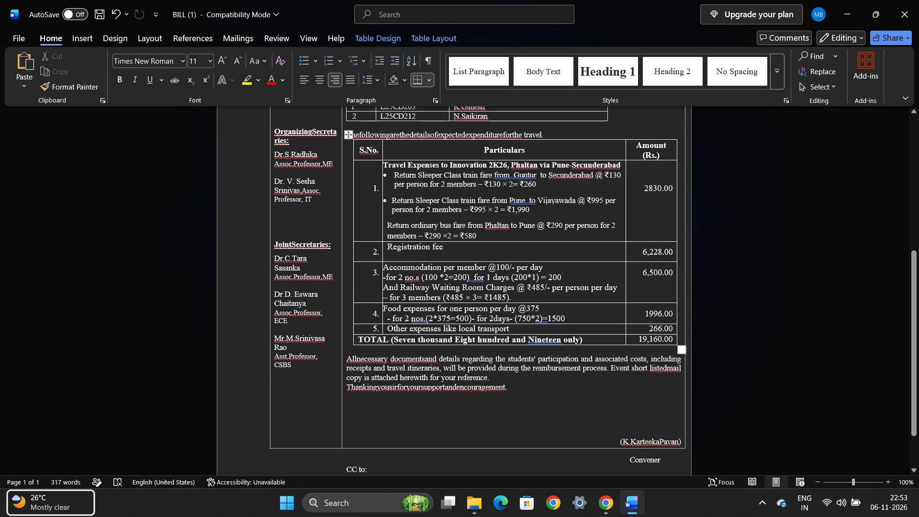
{"action": "left_click_drag", "start_coordinate": [642, 252], "coordinate": [670, 253]}
{"action": "key", "text": "ctrl+v"}
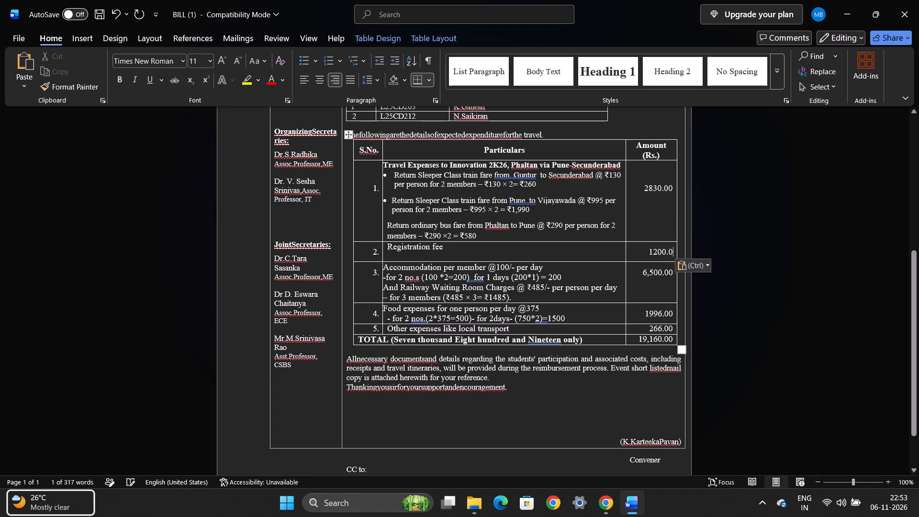
Copy the accommodation amount 1685.00 from row 3 of document S and paste it over row 3's amount in BILL (1).
{"action": "key", "text": "alt+Tab"}
{"action": "left_click_drag", "start_coordinate": [618, 332], "coordinate": [633, 332]}
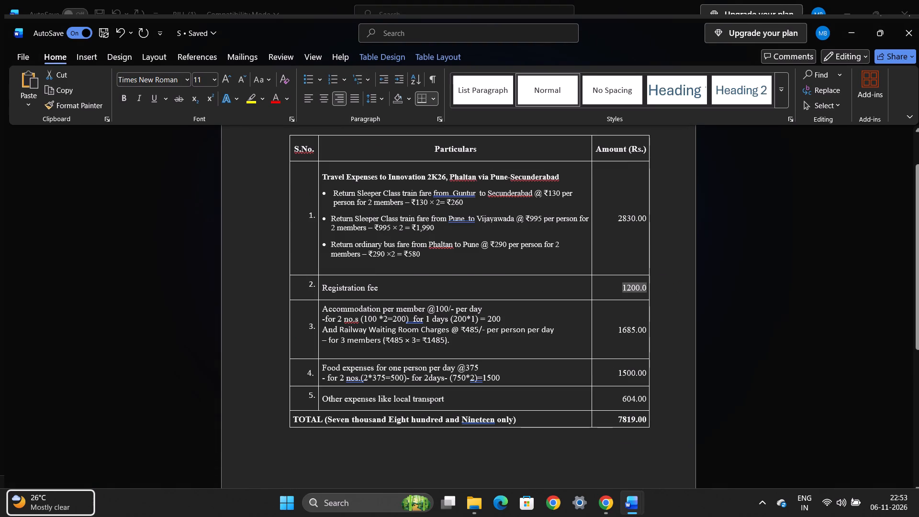
{"action": "left_click_drag", "start_coordinate": [633, 332], "coordinate": [649, 331]}
{"action": "key", "text": "ctrl+c"}
{"action": "key", "text": "alt+Tab"}
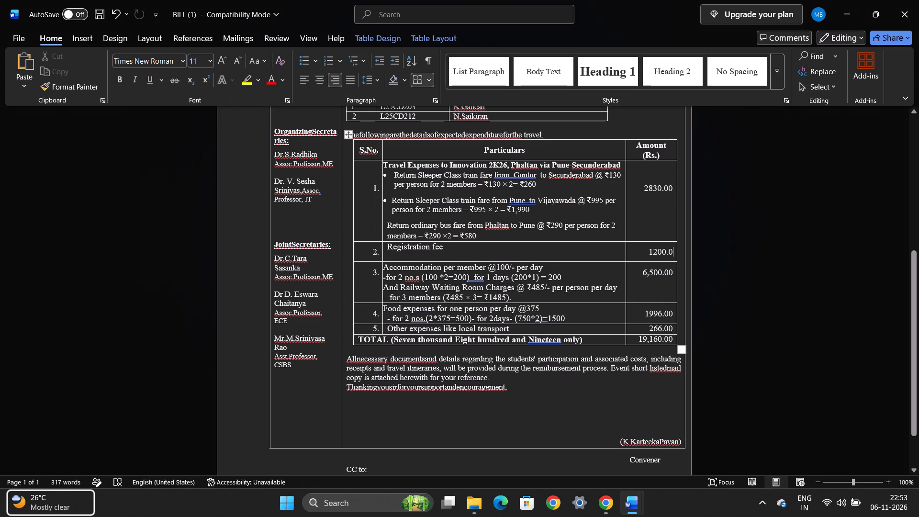
{"action": "left_click_drag", "start_coordinate": [641, 274], "coordinate": [672, 273]}
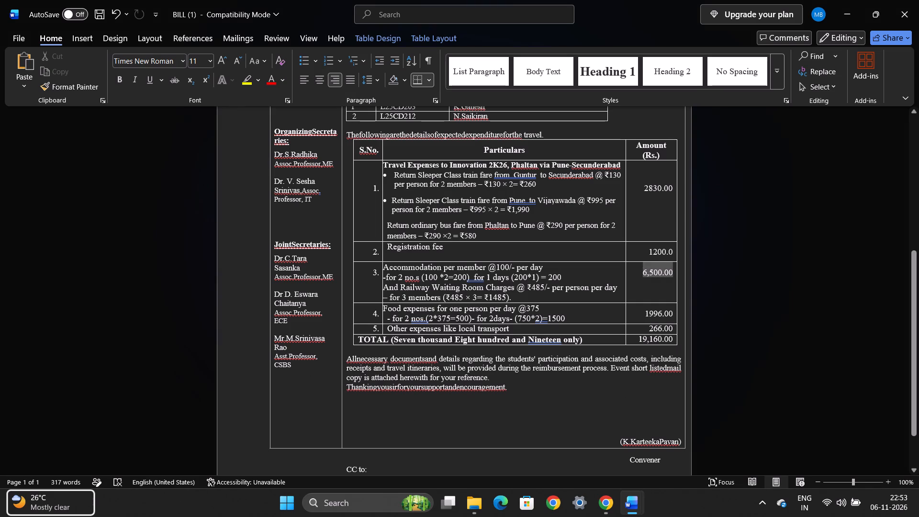
{"action": "left_click_drag", "start_coordinate": [672, 273], "coordinate": [672, 274]}
{"action": "key", "text": "ctrl+v"}
Copy the food expenses amount 1500.00 from row 4 of document S and paste it over row 4's amount in BILL (1).
{"action": "key", "text": "alt+Tab"}
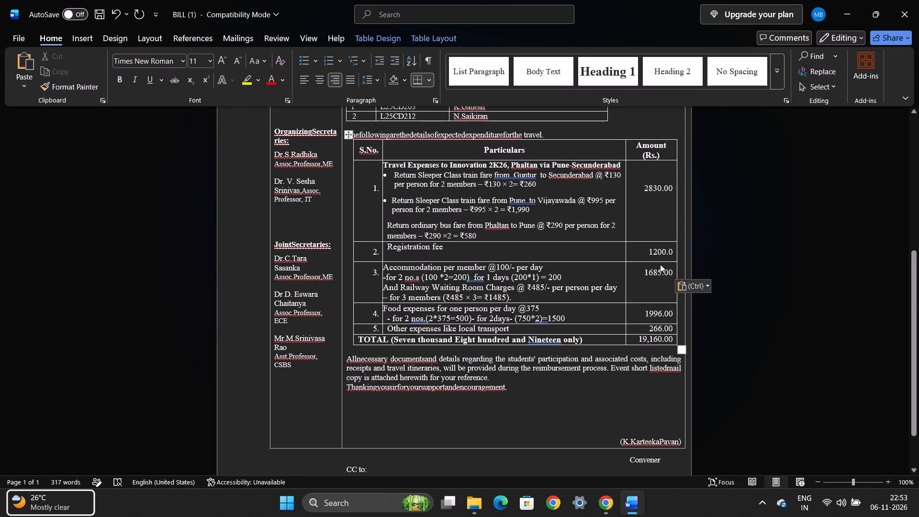
{"action": "left_click_drag", "start_coordinate": [618, 373], "coordinate": [646, 373]}
{"action": "key", "text": "ctrl+c"}
{"action": "key", "text": "alt+Tab"}
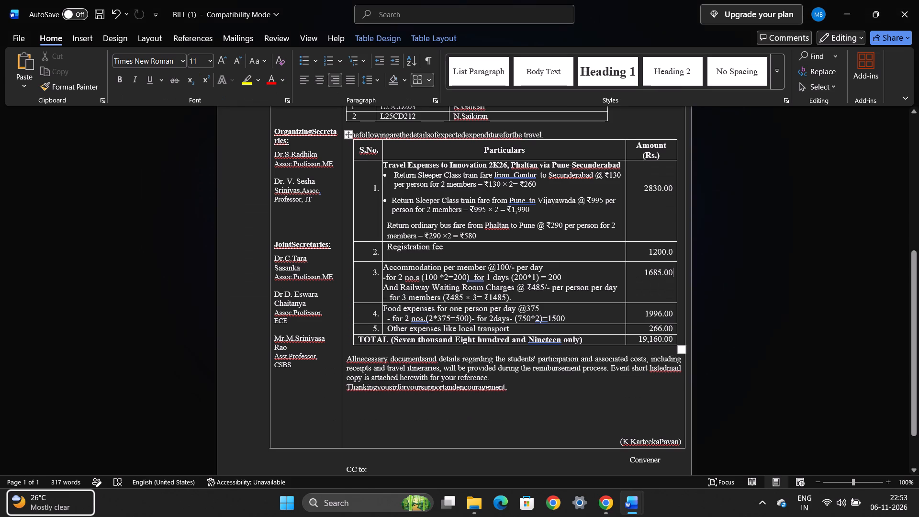
{"action": "left_click_drag", "start_coordinate": [640, 310], "coordinate": [674, 313]}
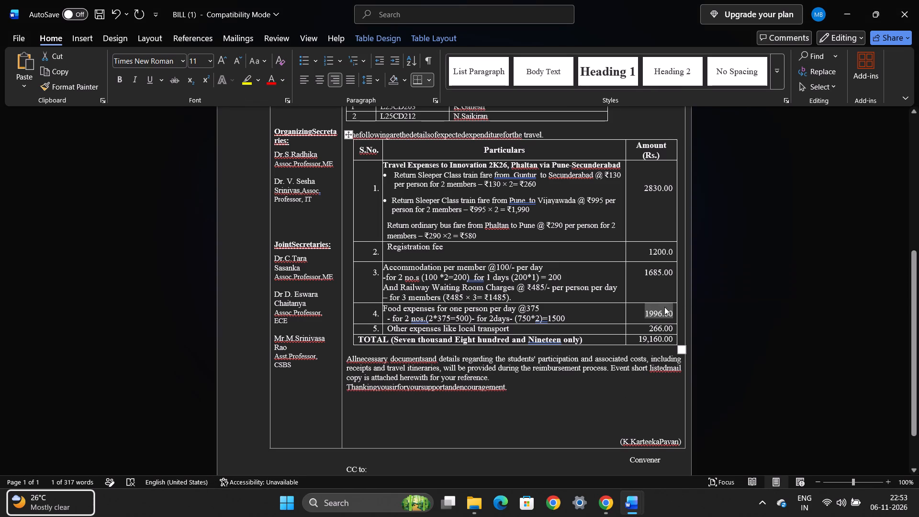
{"action": "key", "text": "ctrl+v"}
Copy the local transport amount 604.00 from row 5 of document S and paste it over row 5's amount in BILL (1).
{"action": "key", "text": "alt+Tab"}
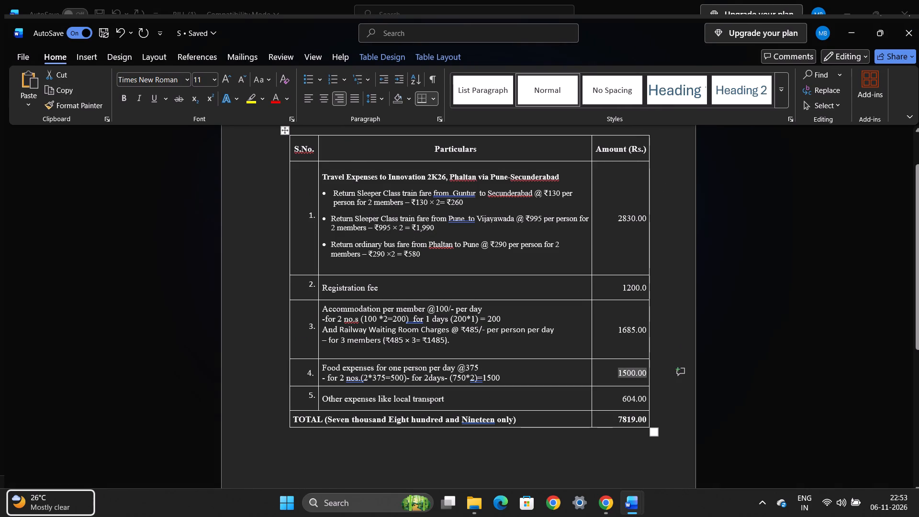
{"action": "left_click_drag", "start_coordinate": [606, 396], "coordinate": [648, 401]}
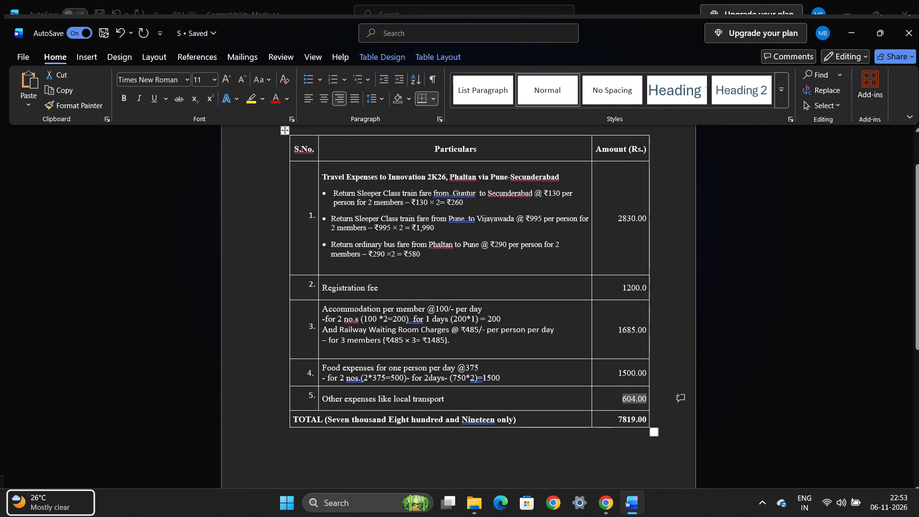
{"action": "key", "text": "ctrl+c"}
{"action": "key", "text": "alt+Tab"}
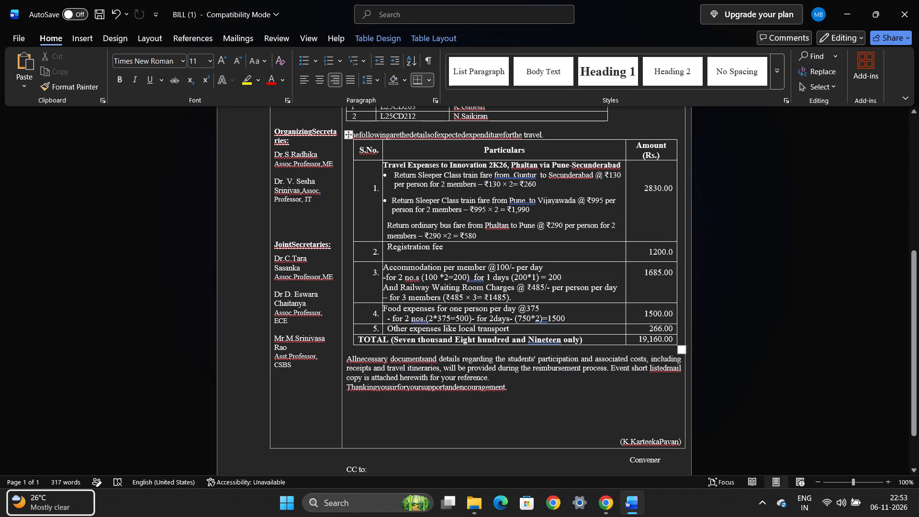
{"action": "left_click_drag", "start_coordinate": [640, 329], "coordinate": [671, 332]}
{"action": "key", "text": "ctrl+v"}
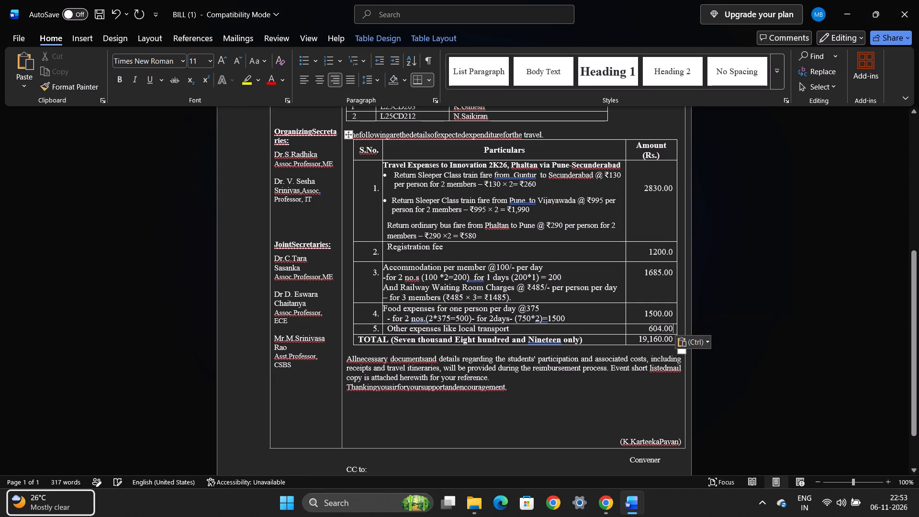
Copy the total amount 7819.00 from document S and paste it over the TOTAL row's amount in BILL (1).
{"action": "key", "text": "alt+Tab"}
{"action": "left_click_drag", "start_coordinate": [616, 419], "coordinate": [644, 420]}
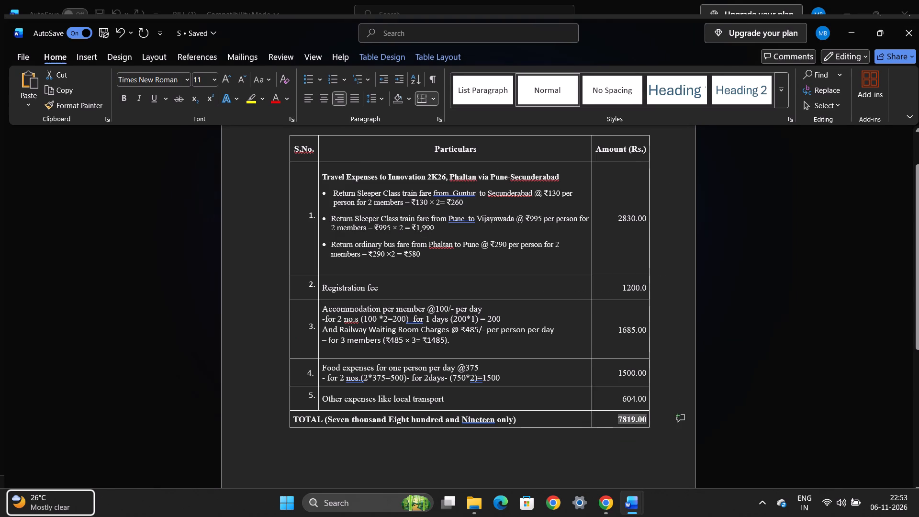
{"action": "left_click_drag", "start_coordinate": [644, 420], "coordinate": [644, 420]}
{"action": "key", "text": "ctrl+c"}
{"action": "key", "text": "alt+Tab"}
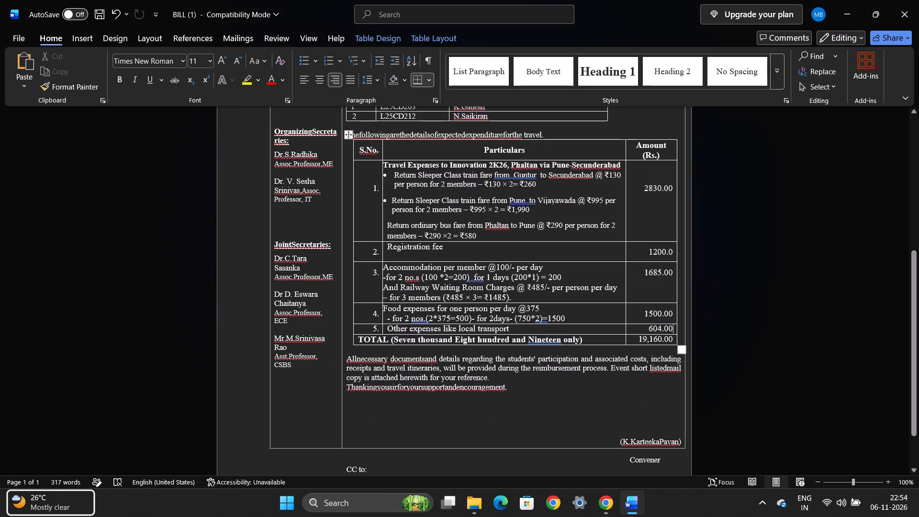
{"action": "left_click_drag", "start_coordinate": [634, 343], "coordinate": [672, 343]}
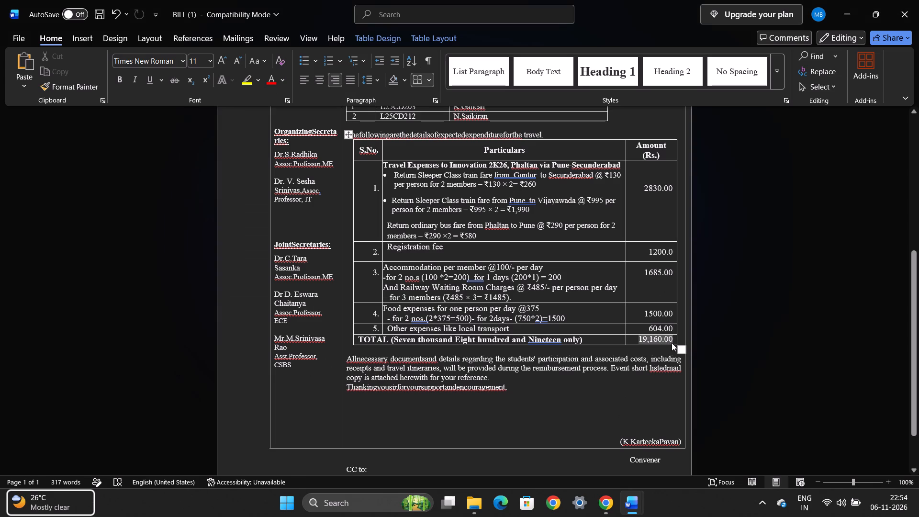
{"action": "key", "text": "ctrl+v"}
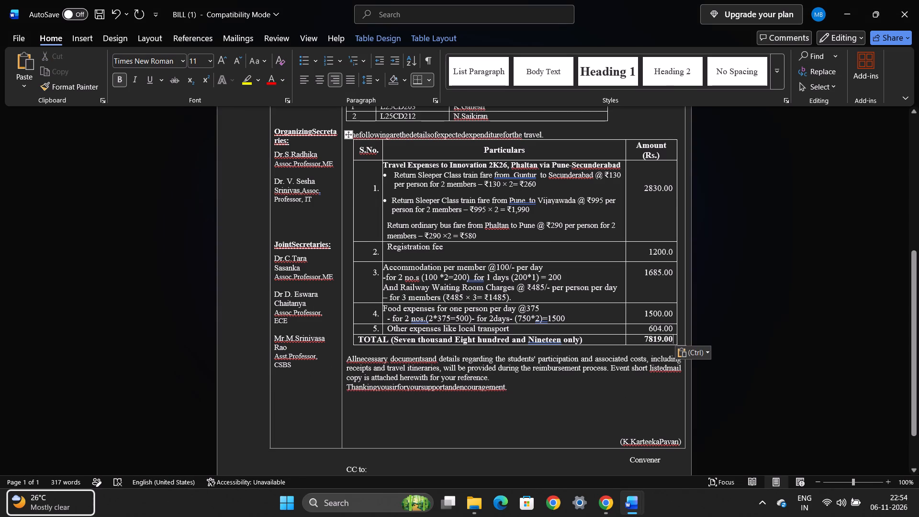
Save the BILL (1) letter with its updated expenditure table.
{"action": "scroll", "coordinate": [697, 324], "scroll_direction": "up", "scroll_amount": 7}
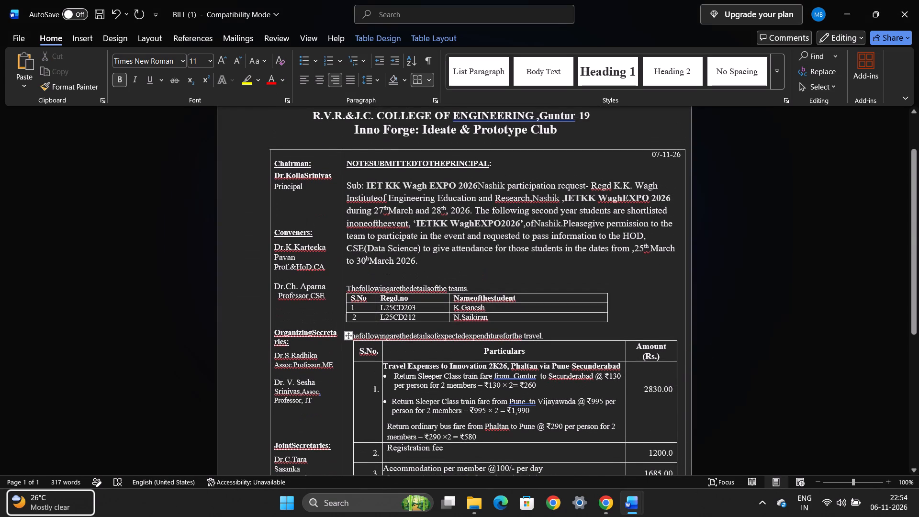
{"action": "key", "text": "ctrl+s"}
Shorten the letter's outer frame by raising its bottom edge to just below the thanking line, above the Convener's signature.
{"action": "scroll", "coordinate": [571, 316], "scroll_direction": "down", "scroll_amount": 13}
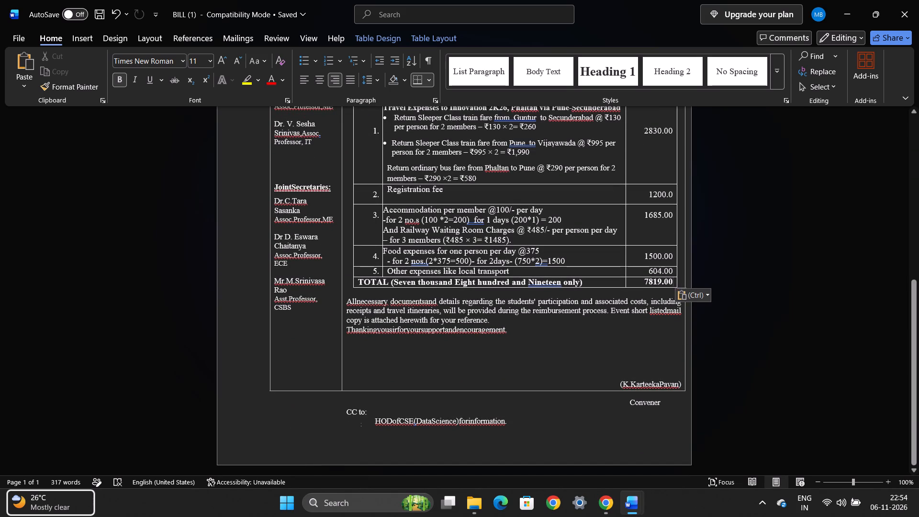
{"action": "left_click", "coordinate": [614, 382]}
{"action": "left_click", "coordinate": [614, 393]}
{"action": "left_click", "coordinate": [614, 389]}
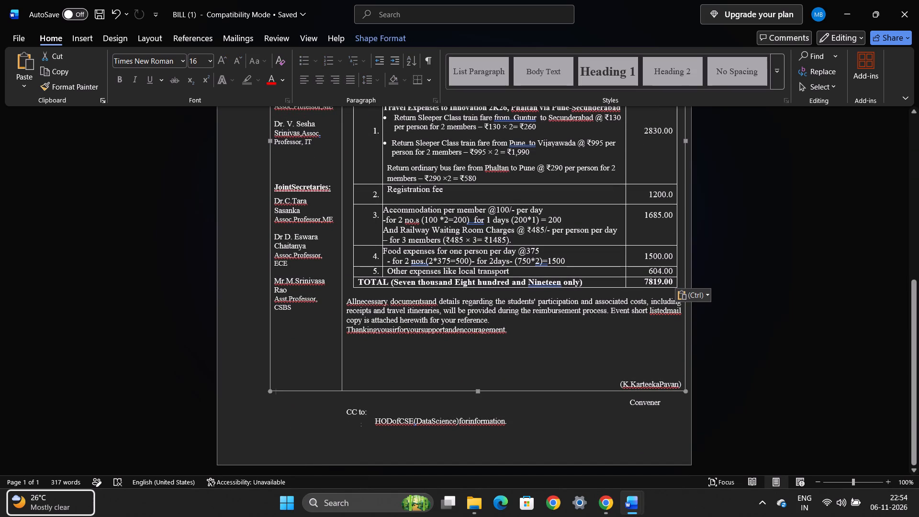
{"action": "left_click", "coordinate": [480, 392]}
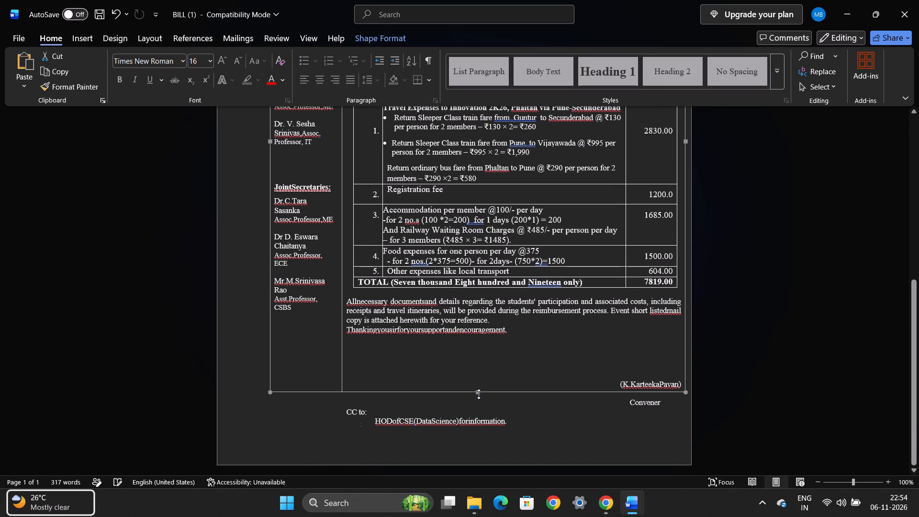
{"action": "left_click_drag", "start_coordinate": [479, 393], "coordinate": [480, 373]}
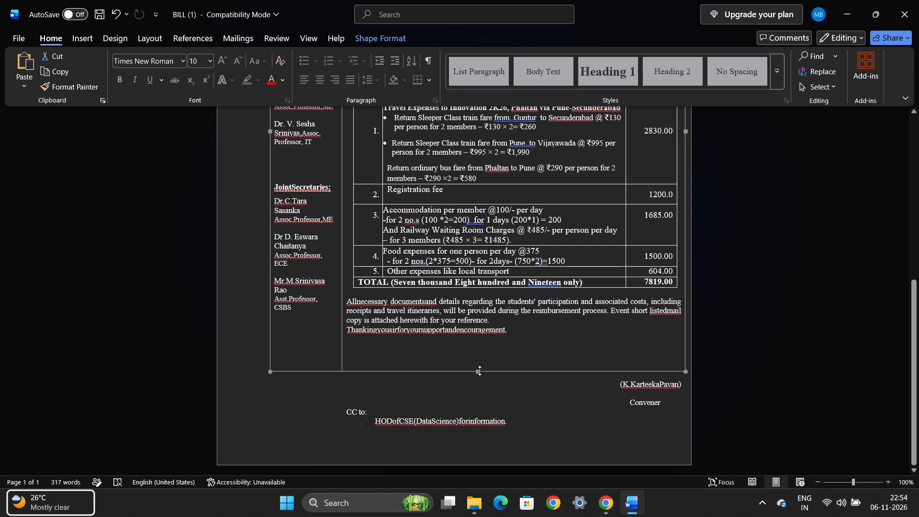
{"action": "left_click_drag", "start_coordinate": [478, 371], "coordinate": [479, 359]}
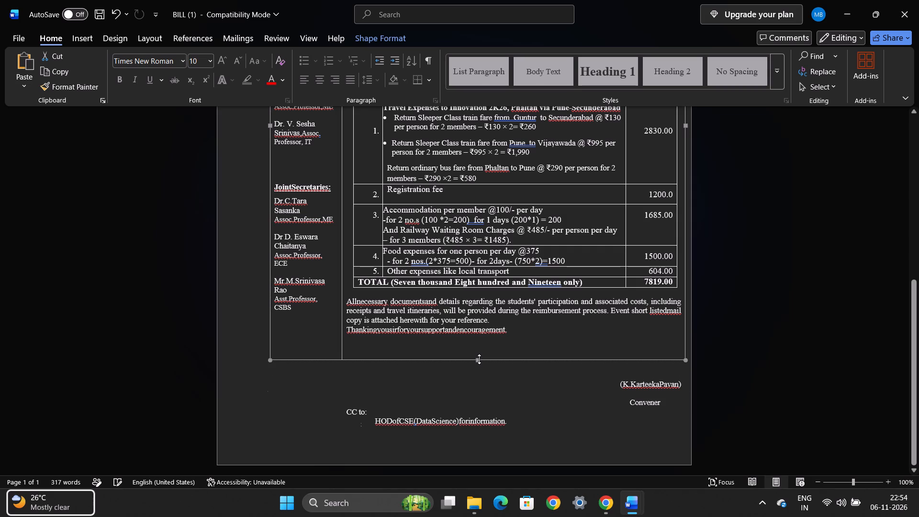
{"action": "left_click_drag", "start_coordinate": [479, 359], "coordinate": [482, 351]}
{"action": "left_click", "coordinate": [482, 351]}
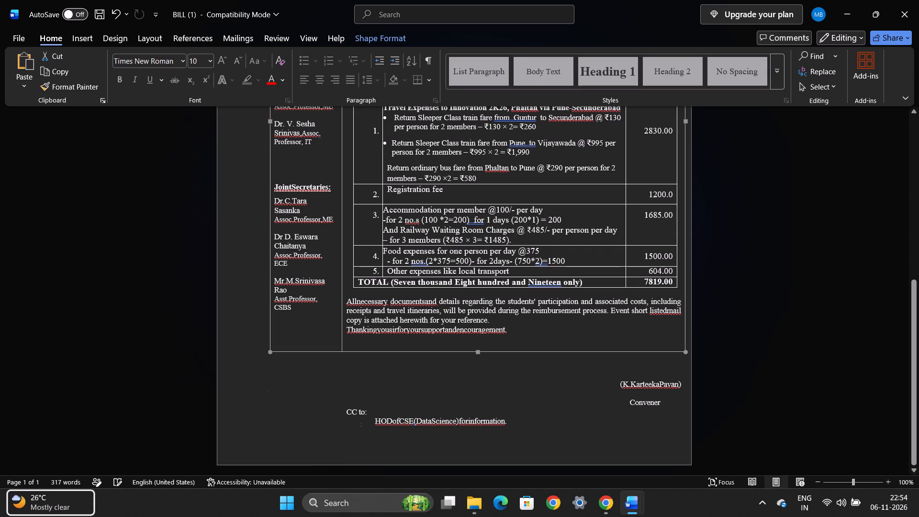
{"action": "left_click", "coordinate": [486, 374]}
Review the whole letter from the college heading to the signature area, checking the layout with the shortened frame.
{"action": "scroll", "coordinate": [484, 375], "scroll_direction": "up", "scroll_amount": 8}
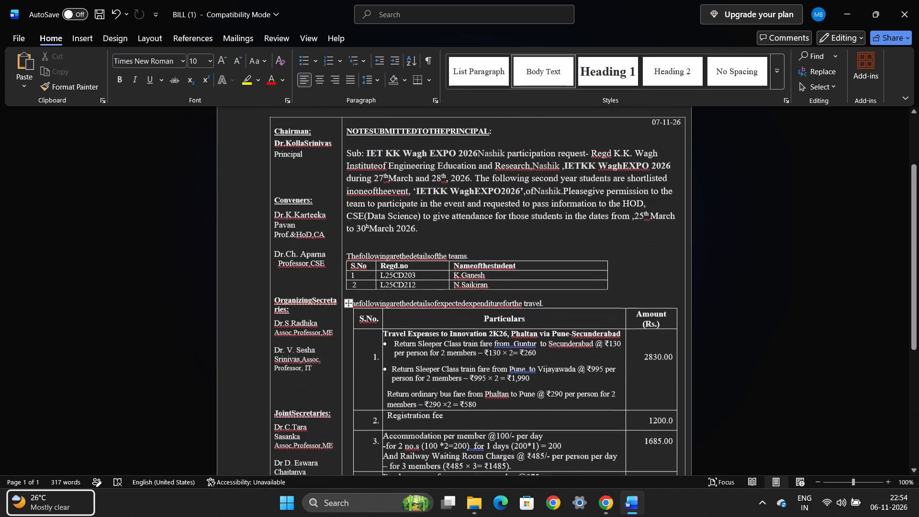
{"action": "scroll", "coordinate": [483, 371], "scroll_direction": "up", "scroll_amount": 2}
{"action": "scroll", "coordinate": [483, 371], "scroll_direction": "down", "scroll_amount": 7}
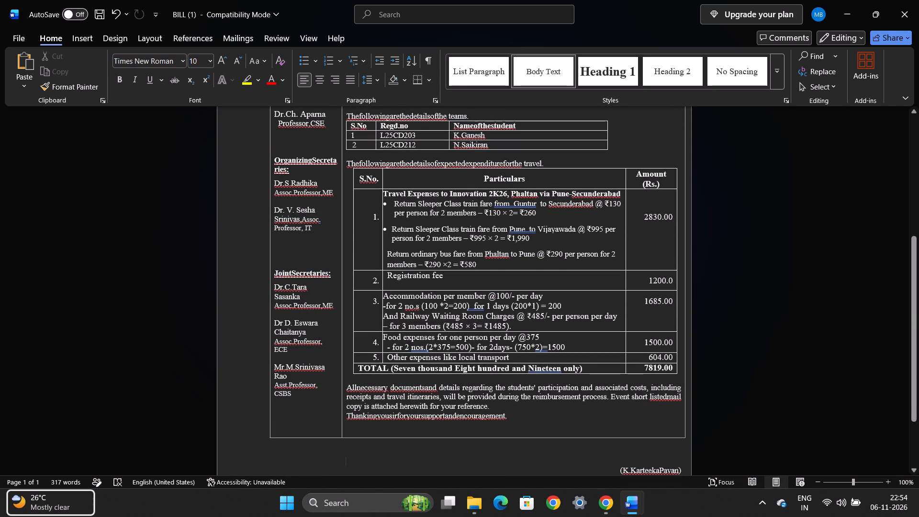
{"action": "scroll", "coordinate": [561, 409], "scroll_direction": "up", "scroll_amount": 9}
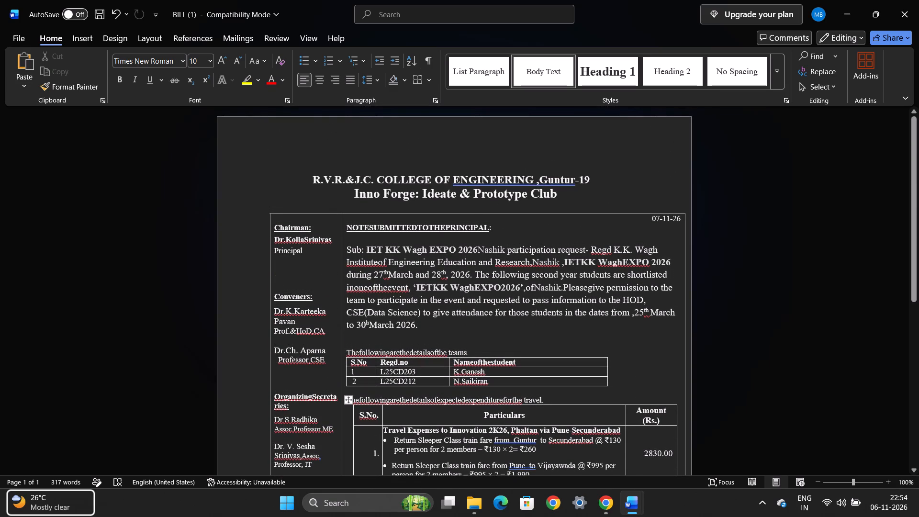
{"action": "scroll", "coordinate": [560, 407], "scroll_direction": "up", "scroll_amount": 3}
{"action": "scroll", "coordinate": [521, 347], "scroll_direction": "down", "scroll_amount": 1}
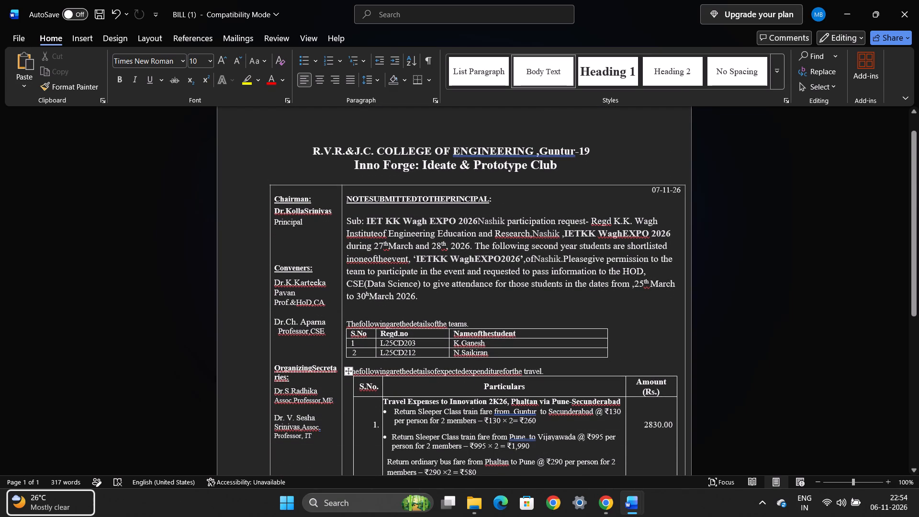
{"action": "scroll", "coordinate": [461, 283], "scroll_direction": "down", "scroll_amount": 1}
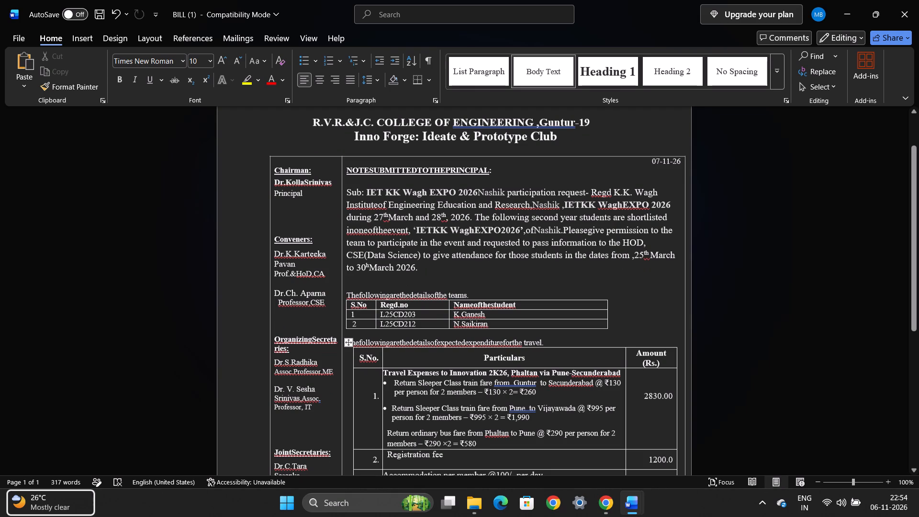
Save the BILL (1) letter with the shortened frame.
{"action": "key", "text": "ctrl+s"}
Read through the letter's subject paragraph, team table, expenditure table and closing lines for remaining errors.
{"action": "scroll", "coordinate": [482, 280], "scroll_direction": "down", "scroll_amount": 3}
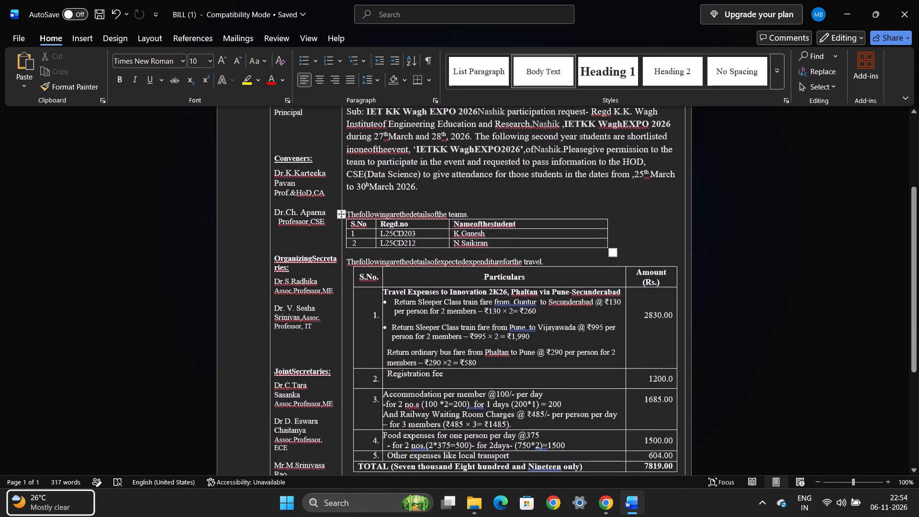
{"action": "scroll", "coordinate": [482, 280], "scroll_direction": "down", "scroll_amount": 4}
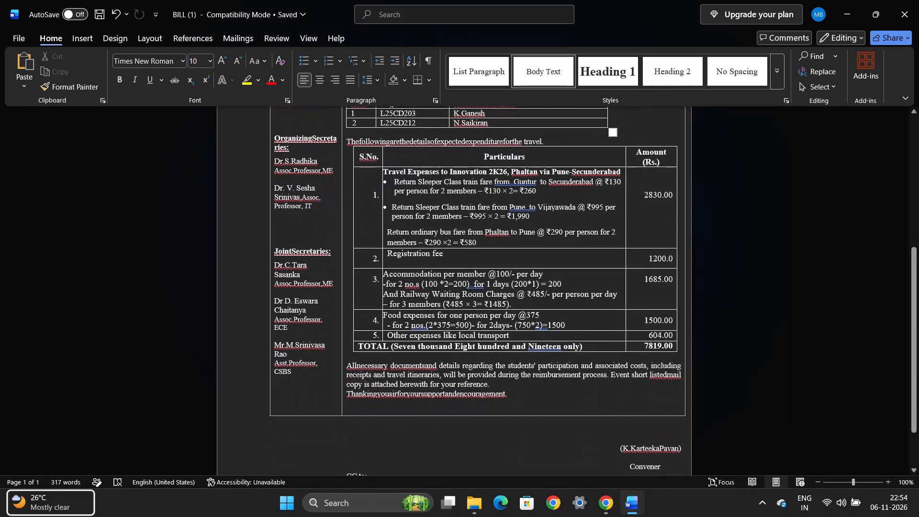
{"action": "scroll", "coordinate": [482, 280], "scroll_direction": "down", "scroll_amount": 5}
{"action": "scroll", "coordinate": [484, 279], "scroll_direction": "up", "scroll_amount": 3}
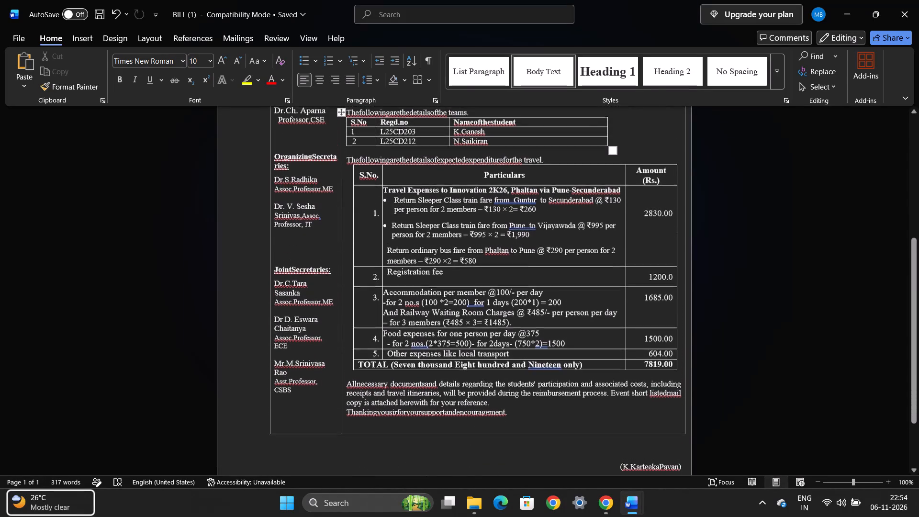
{"action": "scroll", "coordinate": [484, 279], "scroll_direction": "up", "scroll_amount": 6}
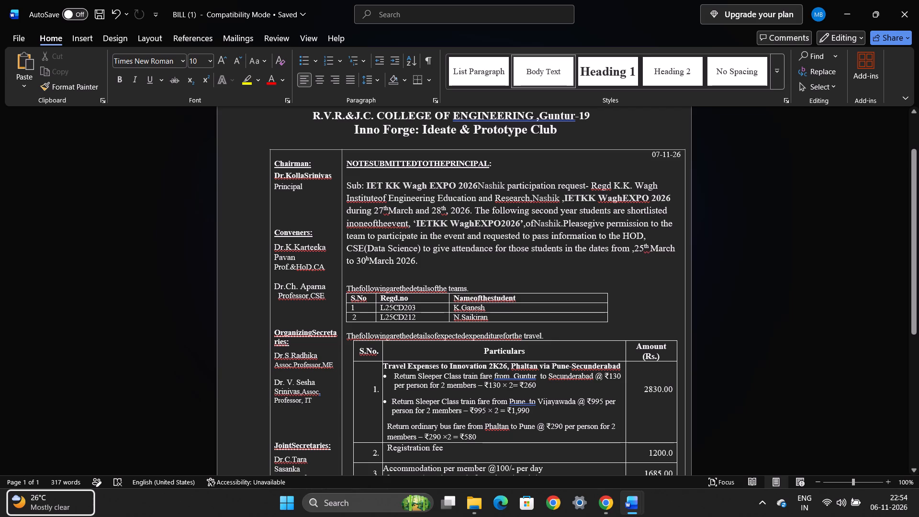
{"action": "scroll", "coordinate": [479, 235], "scroll_direction": "down", "scroll_amount": 9}
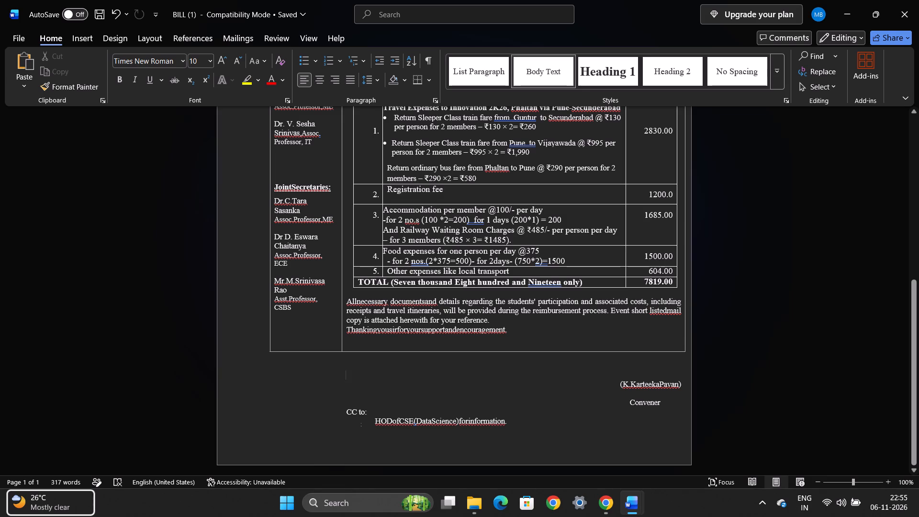
Insert the missing spaces between the run-together words of the sentence above the team table, beginning "The following are the details".
{"action": "scroll", "coordinate": [506, 337], "scroll_direction": "up", "scroll_amount": 8}
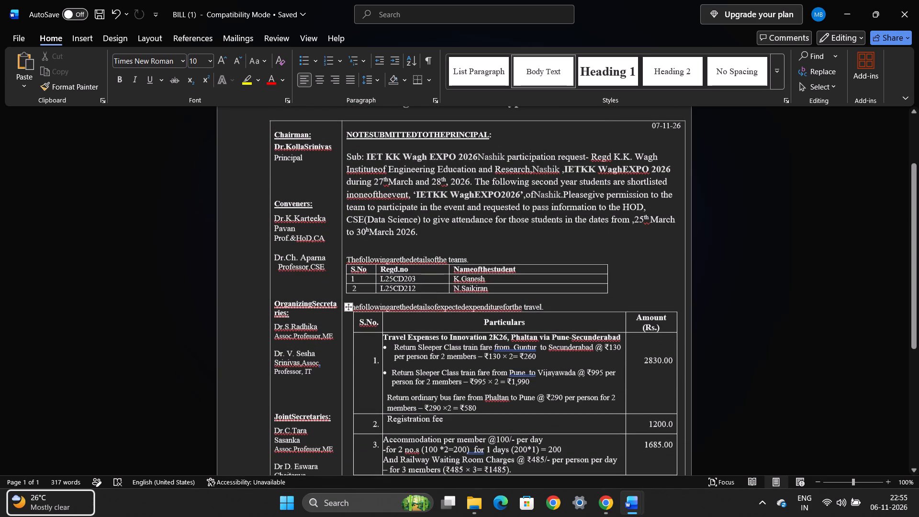
{"action": "left_click", "coordinate": [359, 258]}
{"action": "key", "text": "space"}
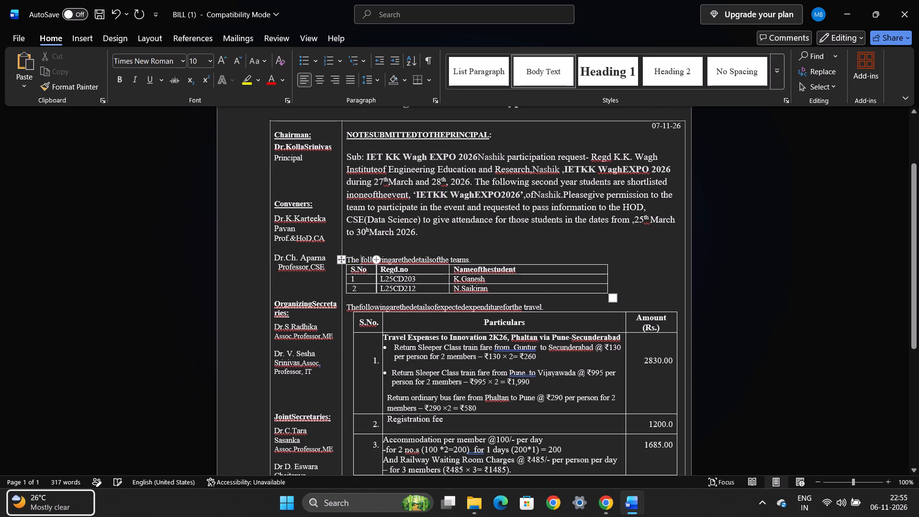
{"action": "left_click", "coordinate": [393, 259]}
{"action": "key", "text": "space"}
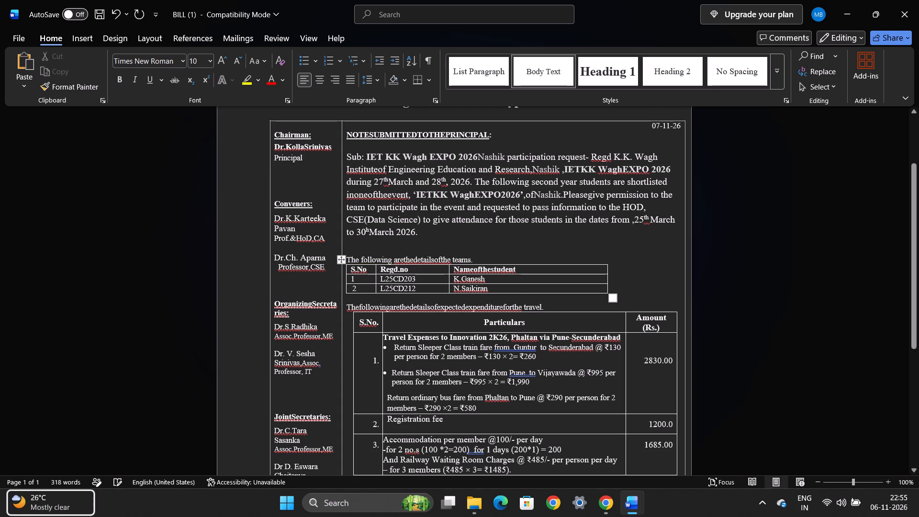
{"action": "left_click", "coordinate": [407, 259]}
{"action": "key", "text": "space"}
{"action": "key", "text": "BackSpace"}
{"action": "key", "text": "Left"}
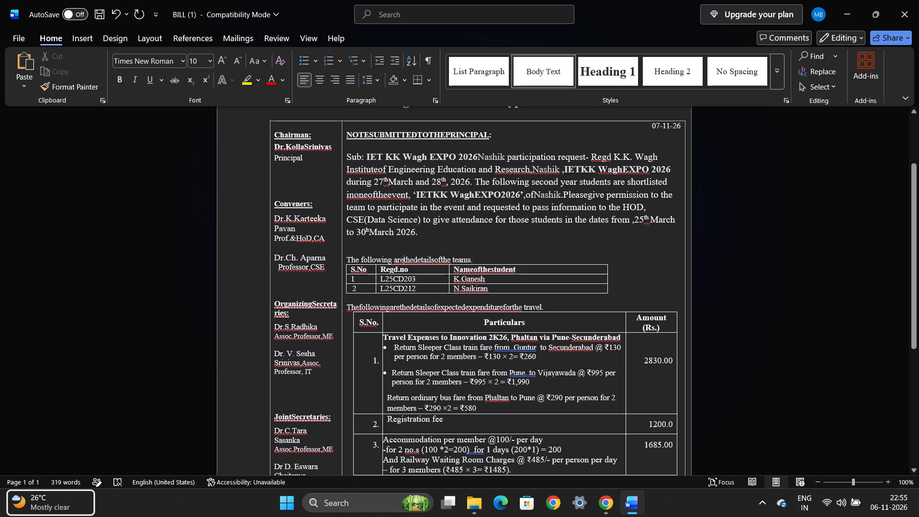
{"action": "key", "text": "space"}
{"action": "left_click", "coordinate": [417, 260]}
{"action": "key", "text": "space"}
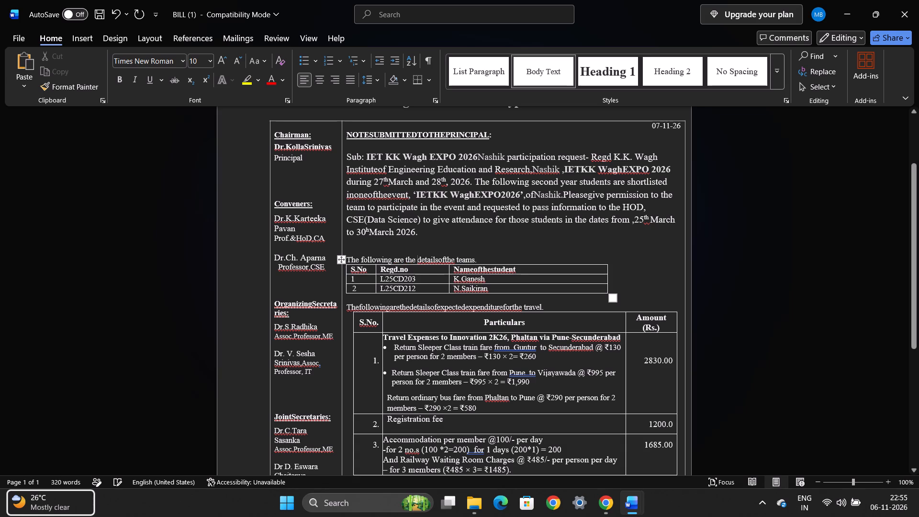
{"action": "left_click", "coordinate": [437, 260]}
{"action": "key", "text": "space"}
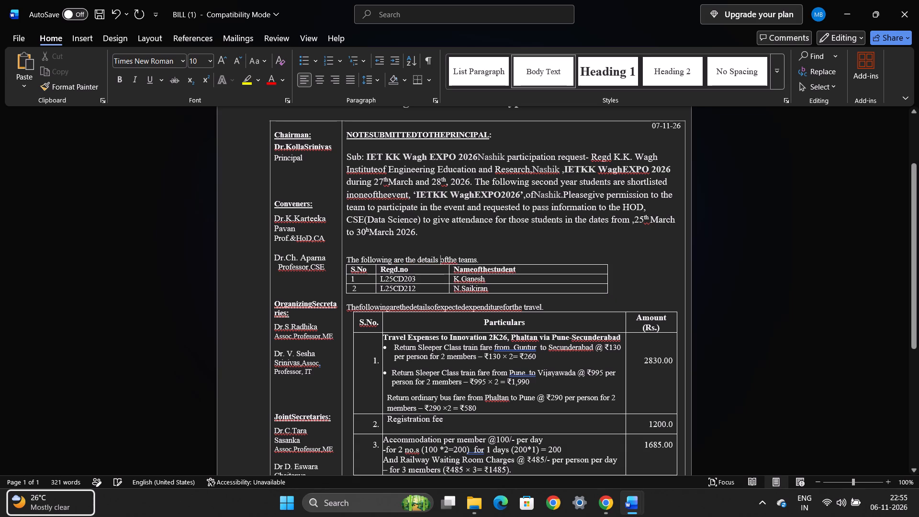
{"action": "left_click", "coordinate": [448, 260]}
{"action": "key", "text": "space"}
Tighten the gap above the team details sentence and add a blank line between that sentence and the team table.
{"action": "left_click", "coordinate": [348, 260]}
{"action": "key", "text": "BackSpace"}
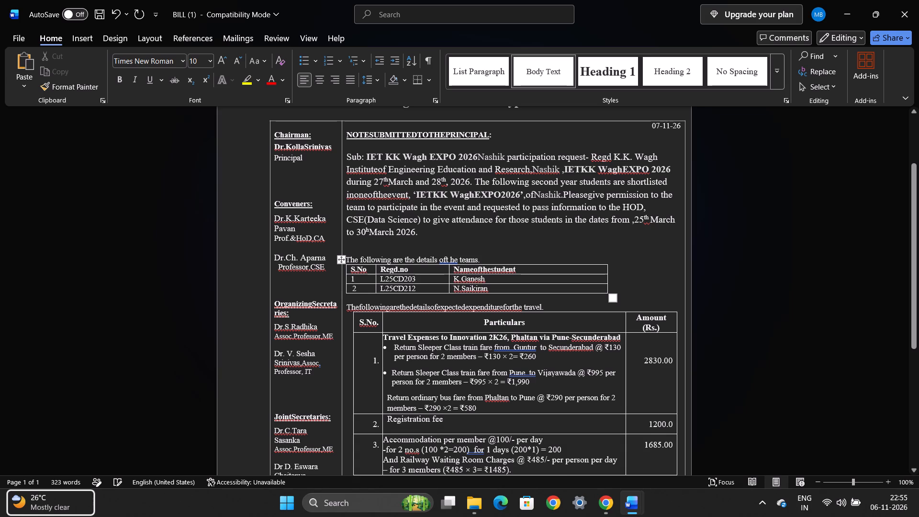
{"action": "key", "text": "BackSpace"}
{"action": "key", "text": "Return"}
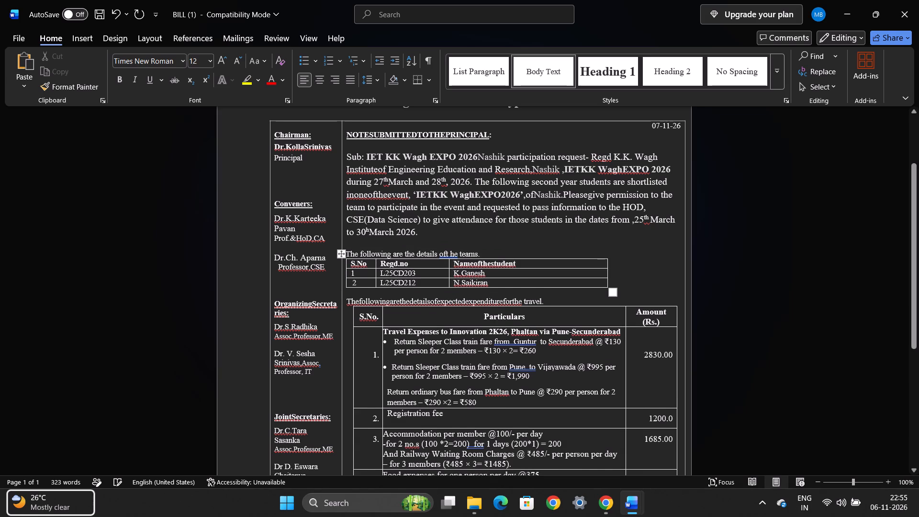
{"action": "left_click", "coordinate": [486, 255]}
{"action": "key", "text": "Return"}
Add a blank line between the expected expenditure sentence and the expenditure table.
{"action": "scroll", "coordinate": [462, 264], "scroll_direction": "down", "scroll_amount": 2}
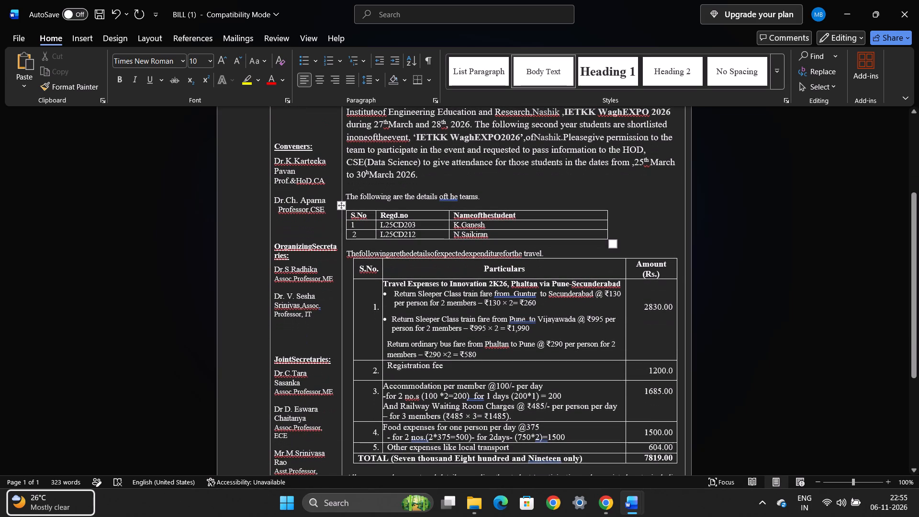
{"action": "left_click", "coordinate": [557, 256]}
{"action": "left_click", "coordinate": [551, 254]}
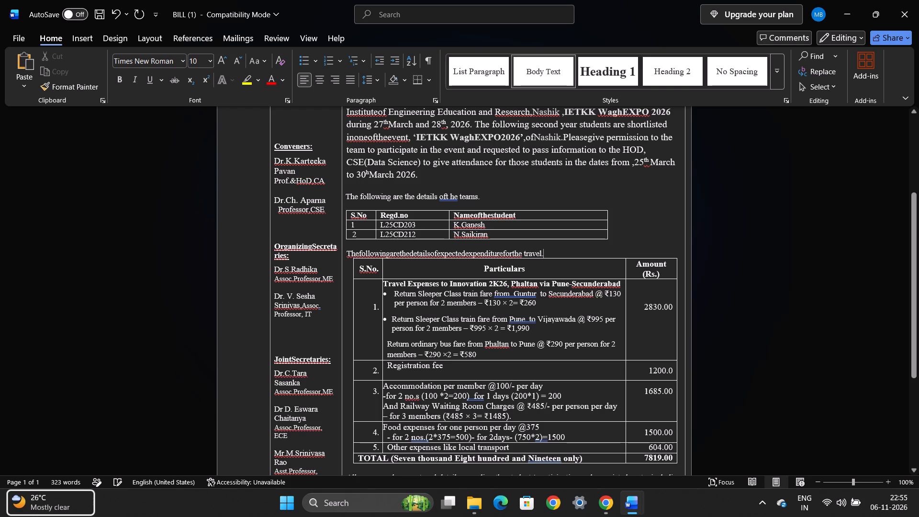
{"action": "key", "text": "Return"}
{"action": "scroll", "coordinate": [527, 258], "scroll_direction": "down", "scroll_amount": 6}
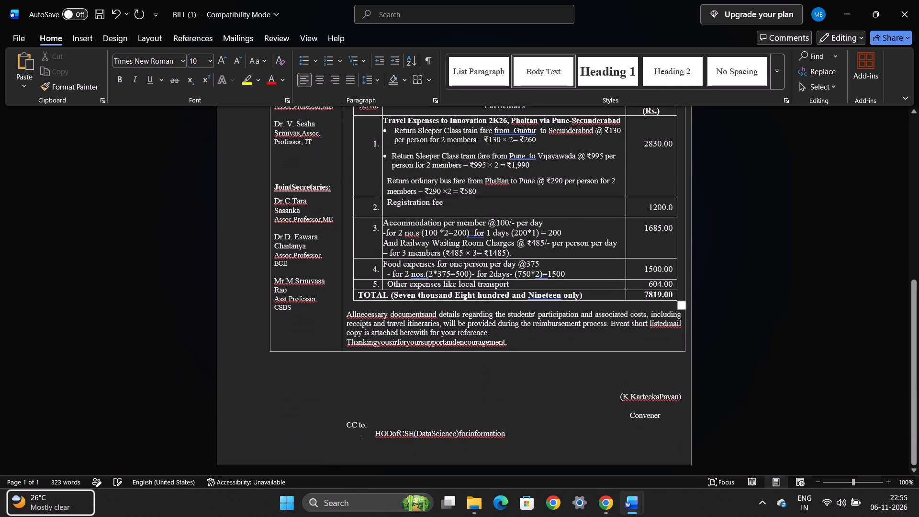
Space out the opening words of the expected expenditure sentence so they read "The following are the".
{"action": "scroll", "coordinate": [527, 258], "scroll_direction": "up", "scroll_amount": 5}
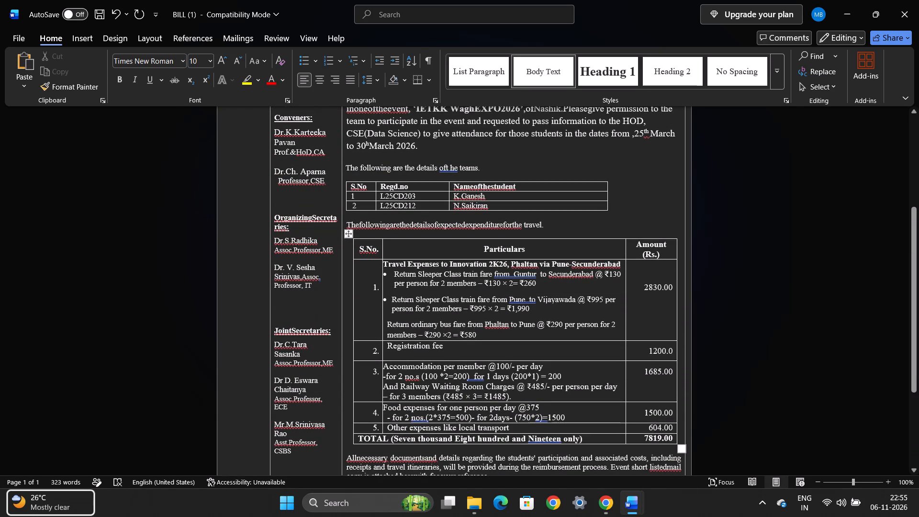
{"action": "left_click", "coordinate": [359, 223]}
{"action": "key", "text": "Return"}
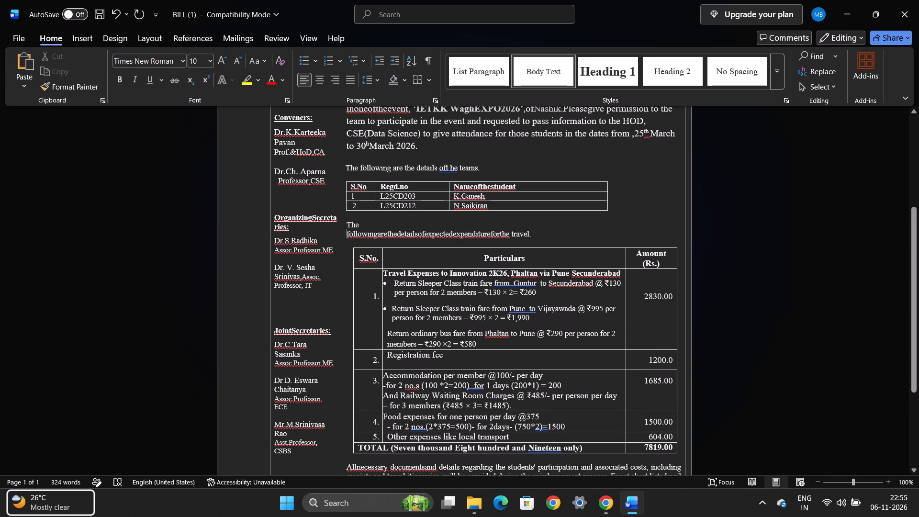
{"action": "key", "text": "BackSpace"}
{"action": "key", "text": "BackSpace"}
{"action": "key", "text": "space"}
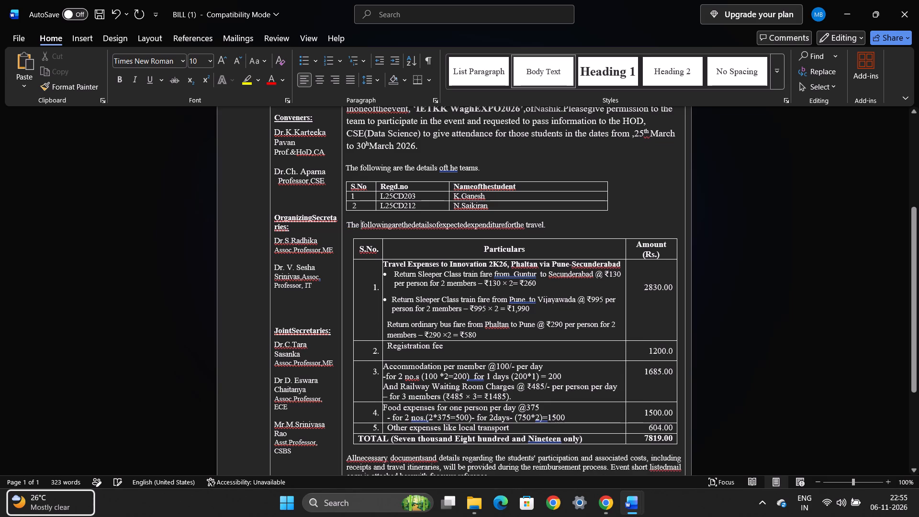
{"action": "left_click", "coordinate": [388, 226]}
{"action": "left_click", "coordinate": [391, 225]}
{"action": "key", "text": "space"}
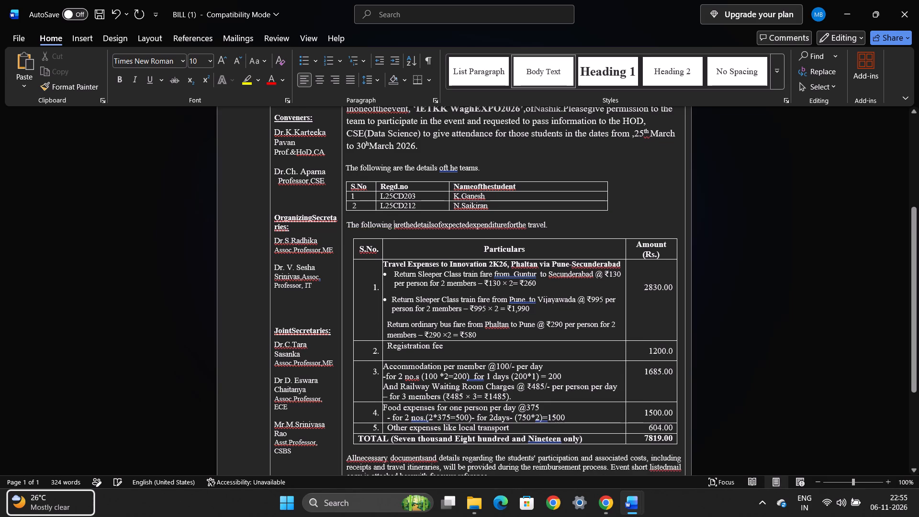
{"action": "left_click", "coordinate": [401, 225]}
{"action": "left_click", "coordinate": [402, 226]}
{"action": "key", "text": "space"}
{"action": "left_click", "coordinate": [415, 225]}
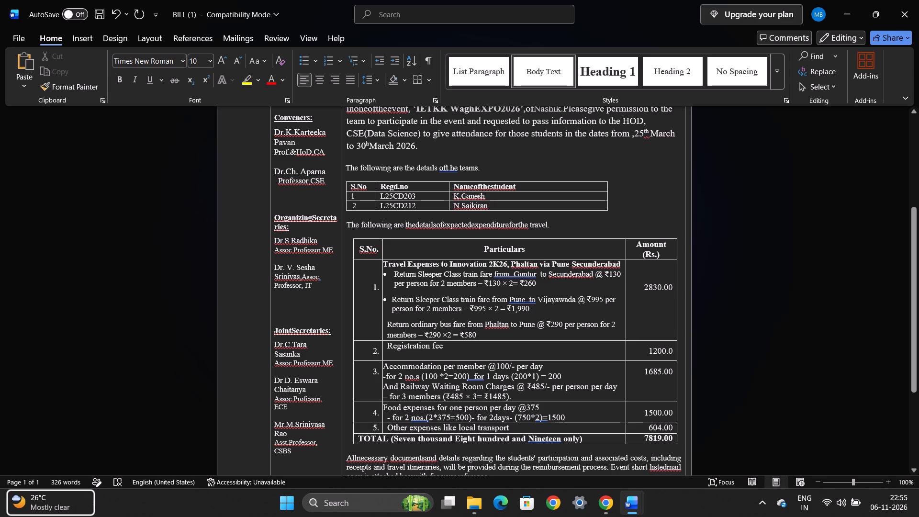
{"action": "key", "text": "space"}
Space out the rest of the expected expenditure sentence so it reads "details of expected expenditure for the travel.".
{"action": "left_click", "coordinate": [435, 225]}
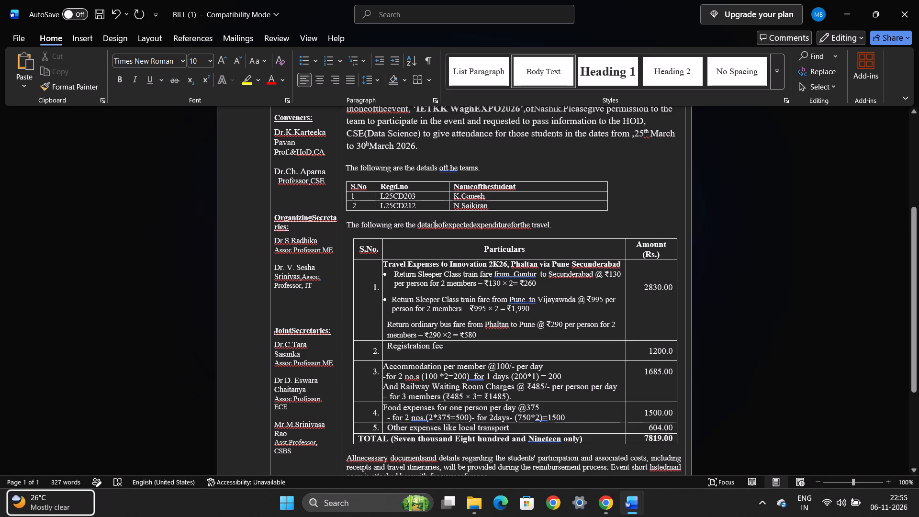
{"action": "left_click", "coordinate": [438, 226]}
{"action": "key", "text": "space"}
{"action": "left_click", "coordinate": [448, 225]}
{"action": "key", "text": "space"}
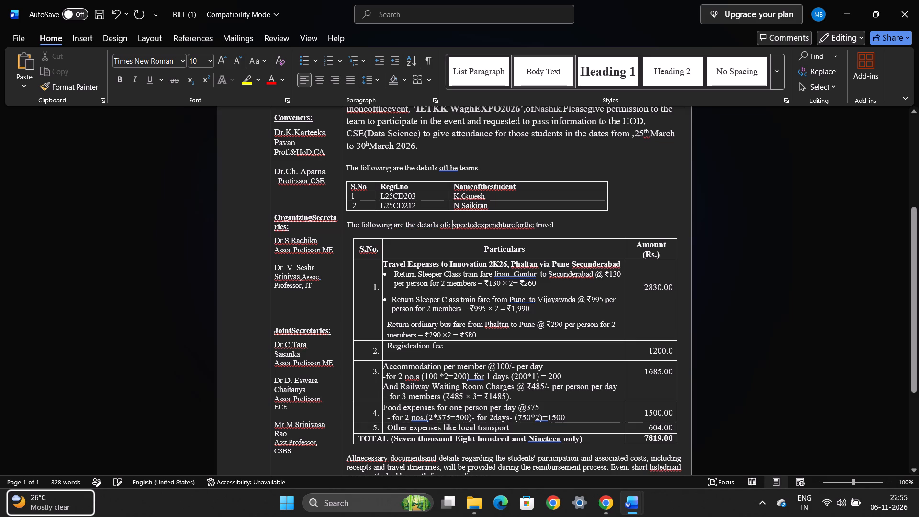
{"action": "key", "text": "BackSpace"}
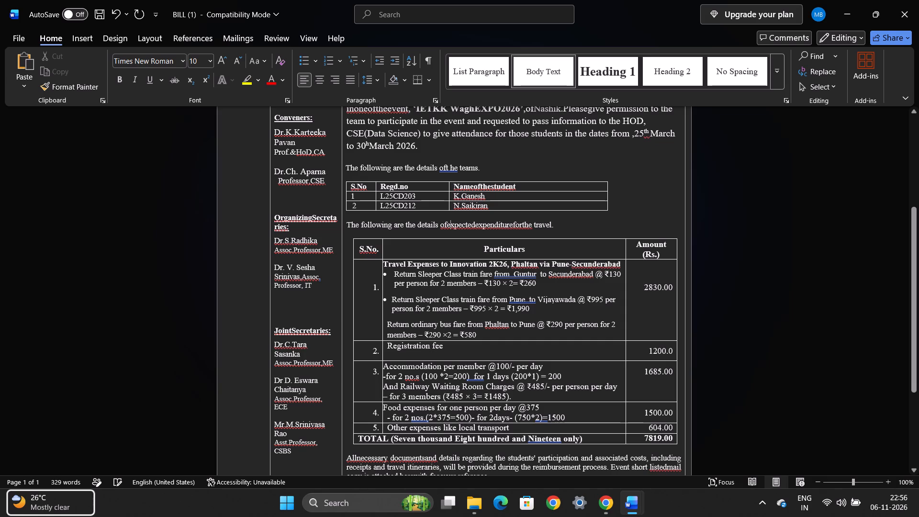
{"action": "left_click", "coordinate": [446, 223]}
{"action": "key", "text": "space"}
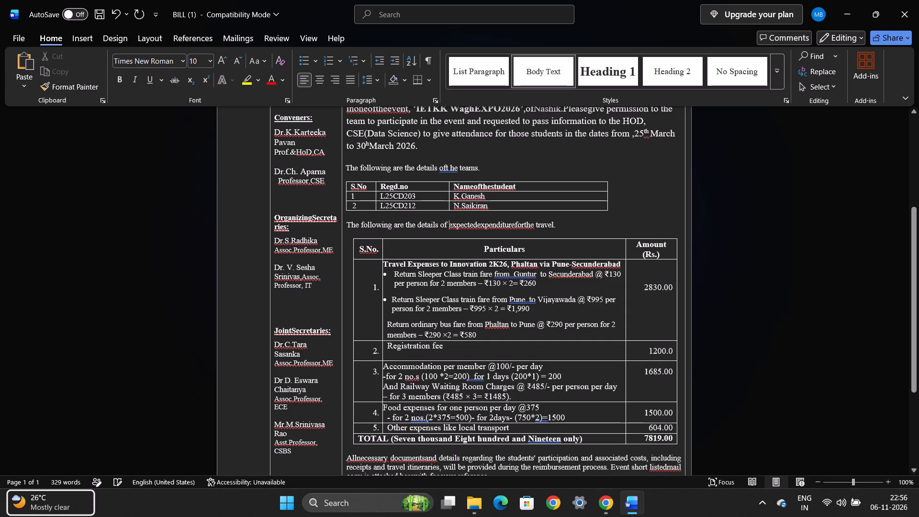
{"action": "left_click", "coordinate": [478, 225]}
{"action": "key", "text": "space"}
{"action": "left_click", "coordinate": [517, 224]}
{"action": "key", "text": "space"}
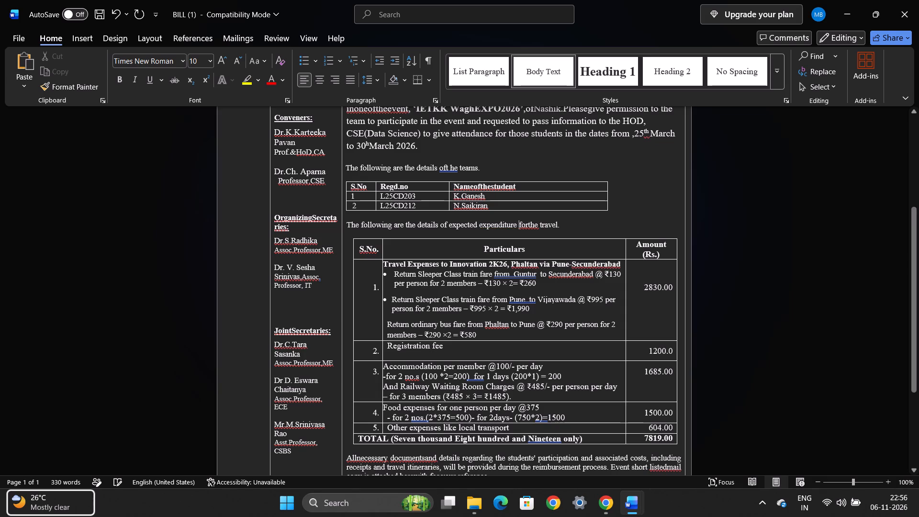
{"action": "left_click", "coordinate": [529, 225]}
{"action": "key", "text": "space"}
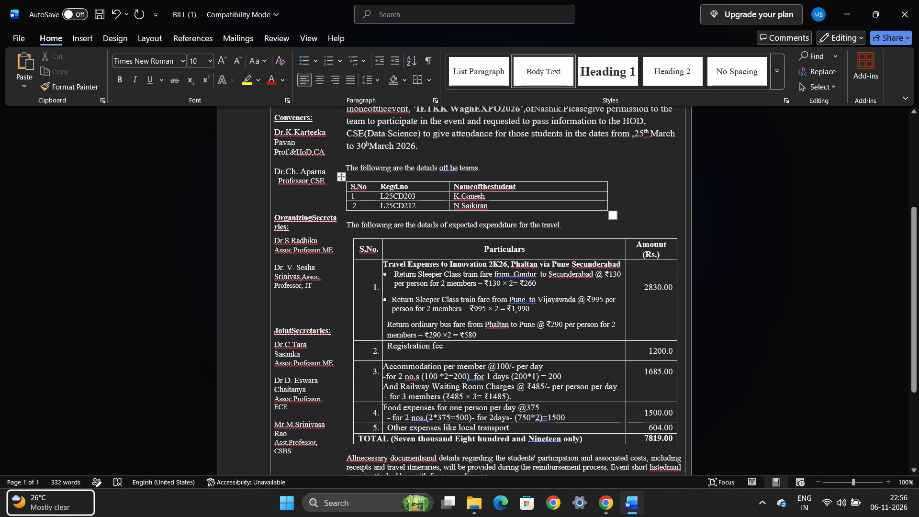
Correct the misplaced space in the team details sentence so it reads "of the teams".
{"action": "left_click", "coordinate": [450, 164]}
{"action": "key", "text": "BackSpace"}
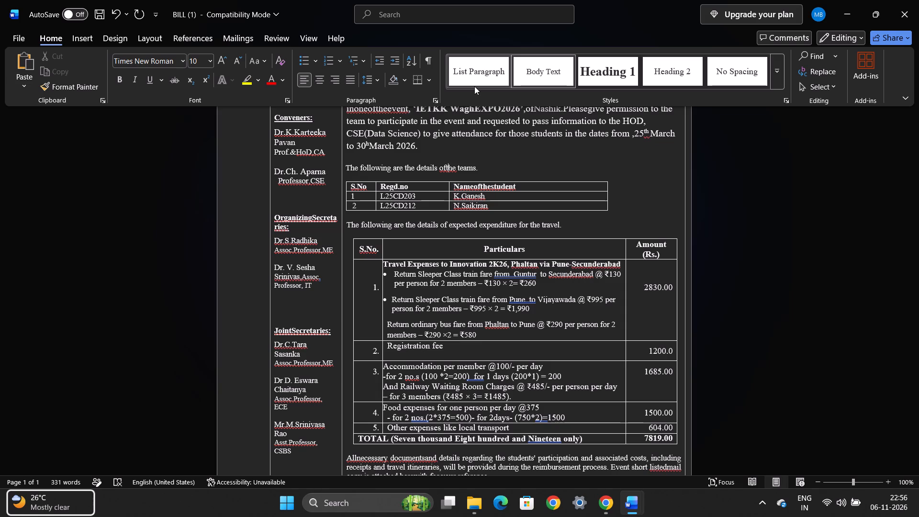
{"action": "key", "text": "Left"}
{"action": "key", "text": "space"}
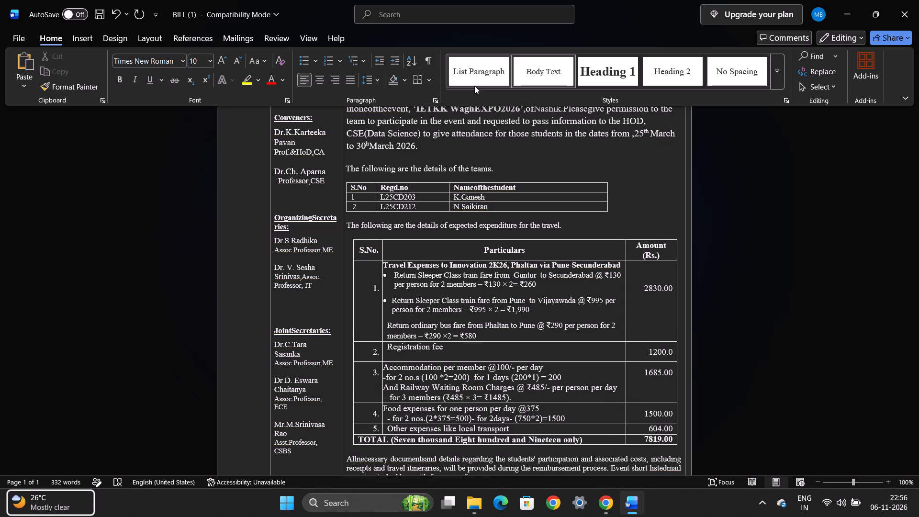
Insert a space inside the run-together word "inoneoftheevent" in the subject paragraph so it reads "inoneoft heevent".
{"action": "scroll", "coordinate": [459, 101], "scroll_direction": "up", "scroll_amount": 2}
{"action": "scroll", "coordinate": [440, 153], "scroll_direction": "up", "scroll_amount": 2}
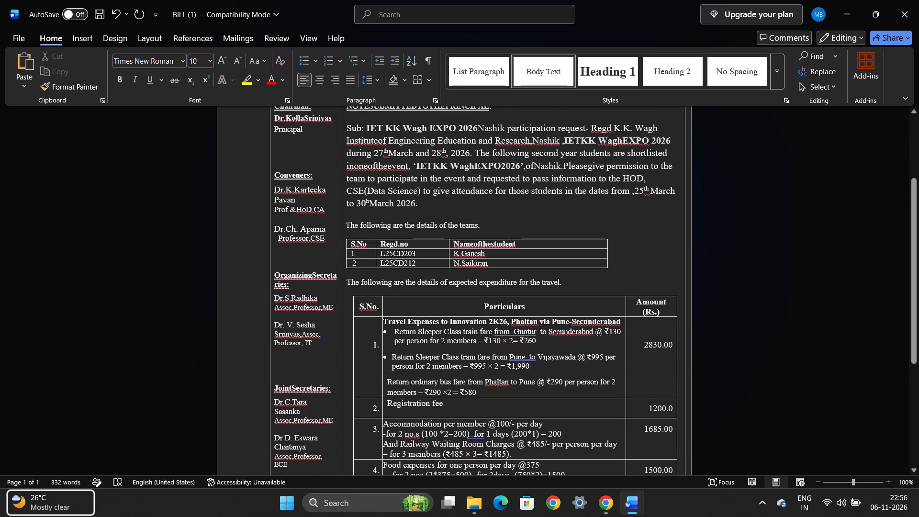
{"action": "left_click", "coordinate": [376, 165]}
{"action": "key", "text": "Right"}
{"action": "key", "text": "space"}
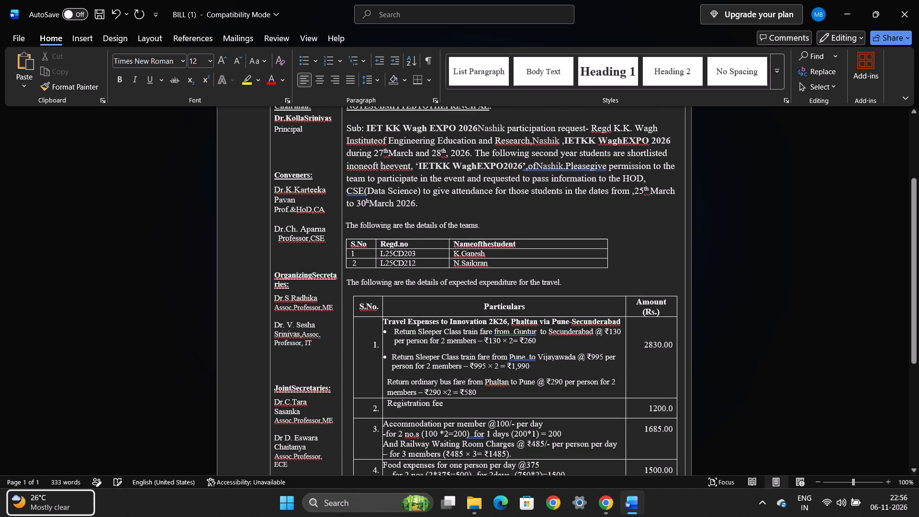
Separate the first two words of the closing paragraph below the expenditure table so they read "All necessary".
{"action": "scroll", "coordinate": [427, 175], "scroll_direction": "up", "scroll_amount": 2}
{"action": "scroll", "coordinate": [427, 175], "scroll_direction": "down", "scroll_amount": 4}
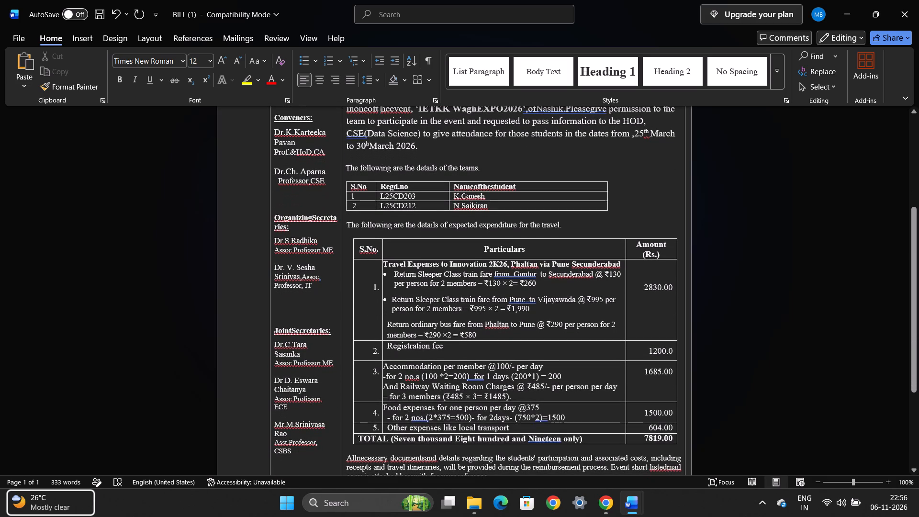
{"action": "scroll", "coordinate": [422, 175], "scroll_direction": "down", "scroll_amount": 1}
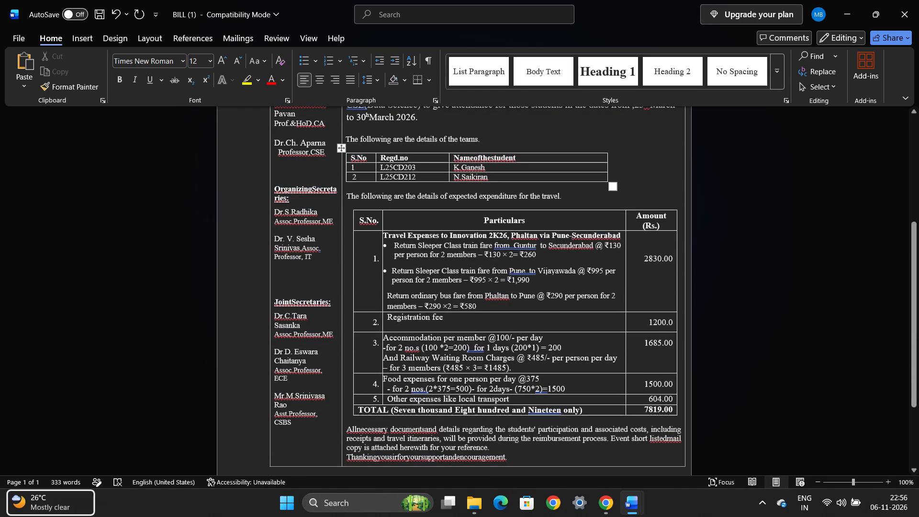
{"action": "scroll", "coordinate": [418, 177], "scroll_direction": "down", "scroll_amount": 1}
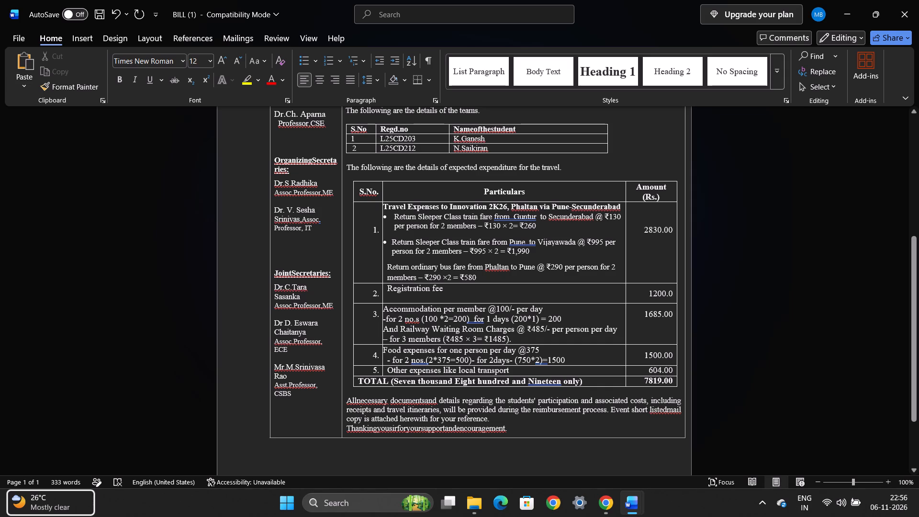
{"action": "scroll", "coordinate": [329, 238], "scroll_direction": "down", "scroll_amount": 2}
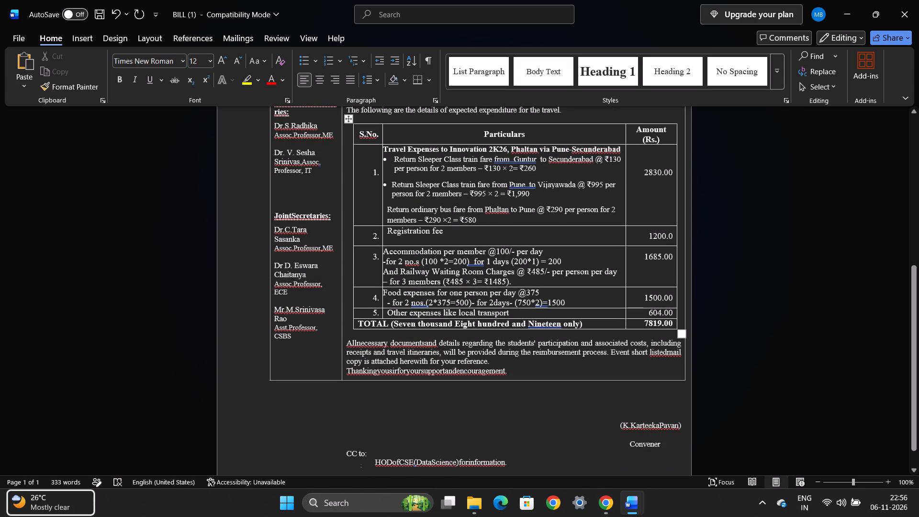
{"action": "left_click", "coordinate": [357, 344]}
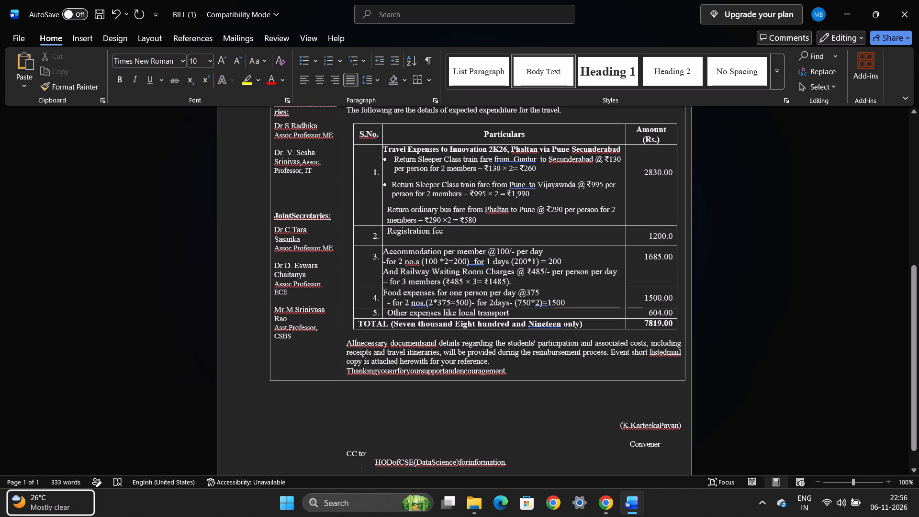
{"action": "key", "text": "space"}
Space out the third column heading of the team details table so it reads "Name of the student".
{"action": "scroll", "coordinate": [420, 346], "scroll_direction": "up", "scroll_amount": 2}
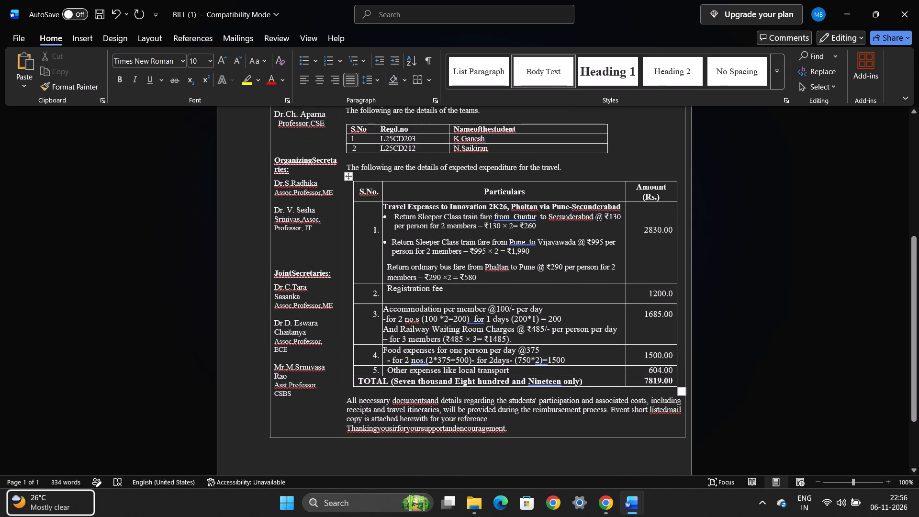
{"action": "scroll", "coordinate": [423, 326], "scroll_direction": "up", "scroll_amount": 3}
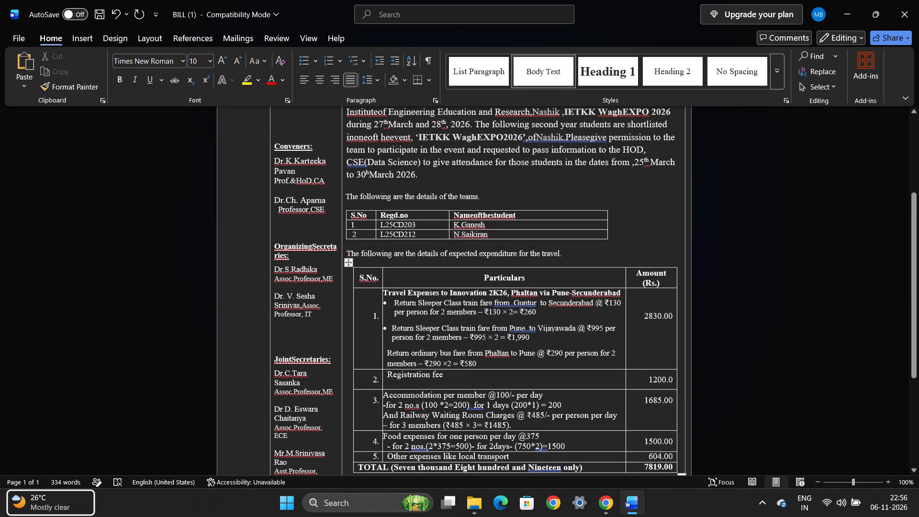
{"action": "triple_click", "coordinate": [473, 216]}
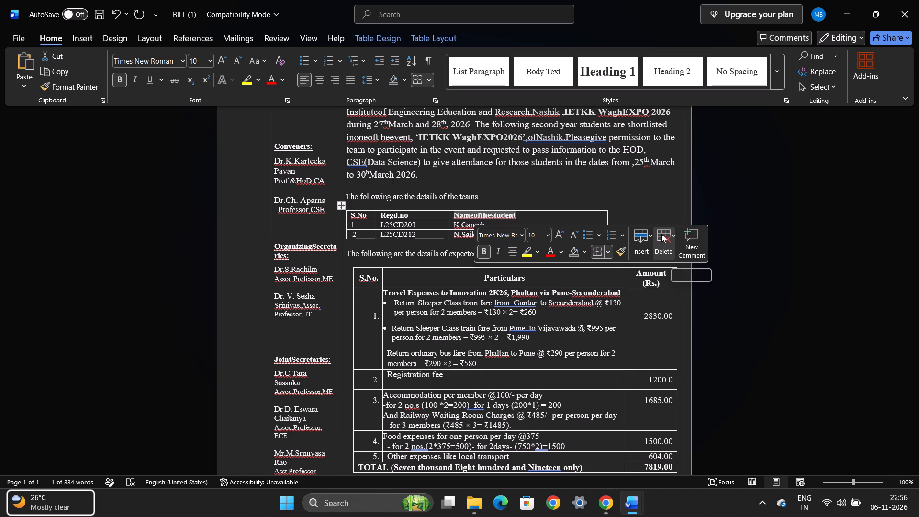
{"action": "left_click", "coordinate": [471, 216]}
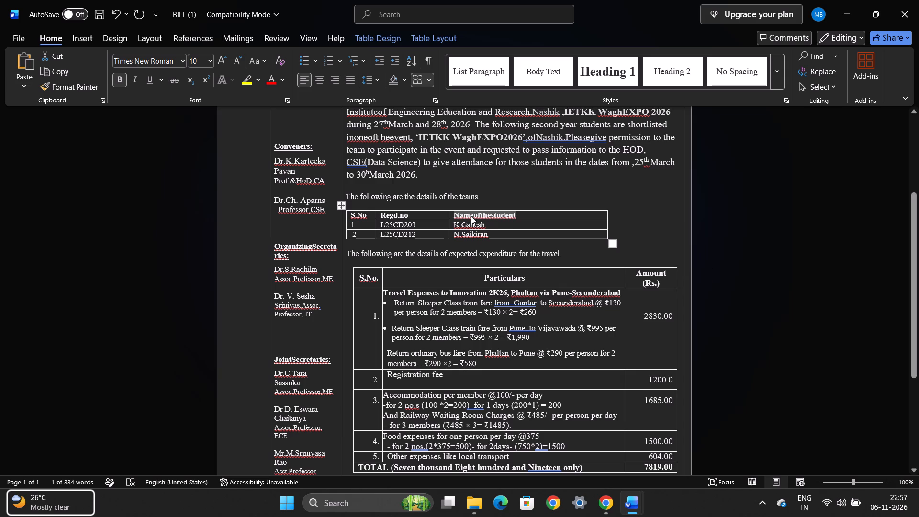
{"action": "left_click", "coordinate": [473, 213]}
{"action": "key", "text": "b"}
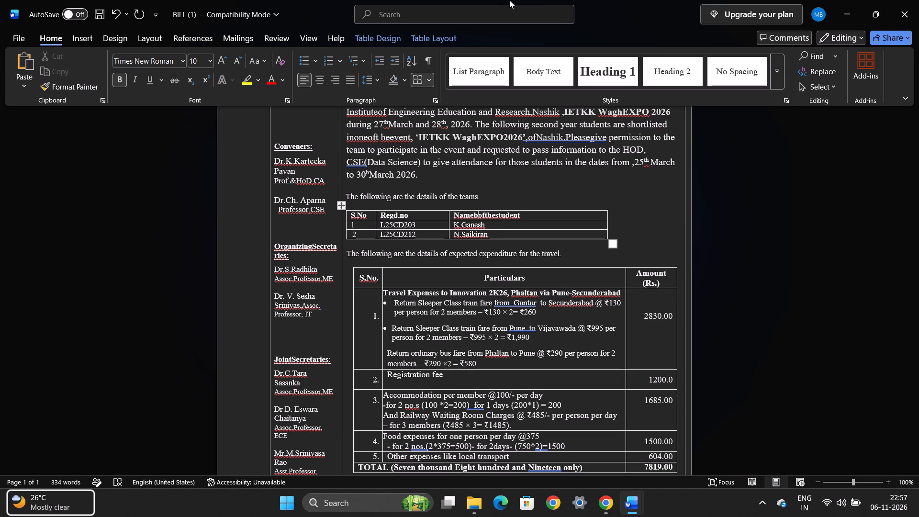
{"action": "key", "text": "ctrl+z"}
{"action": "key", "text": "space"}
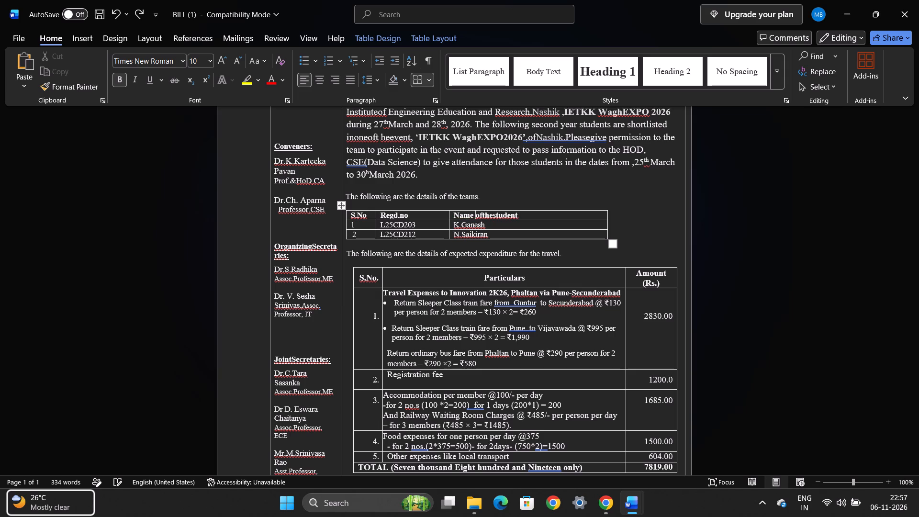
{"action": "key", "text": "Right"}
{"action": "key", "text": "Right"}
{"action": "key", "text": "space"}
{"action": "key", "text": "Right"}
{"action": "key", "text": "Right"}
{"action": "key", "text": "Right"}
{"action": "key", "text": "space"}
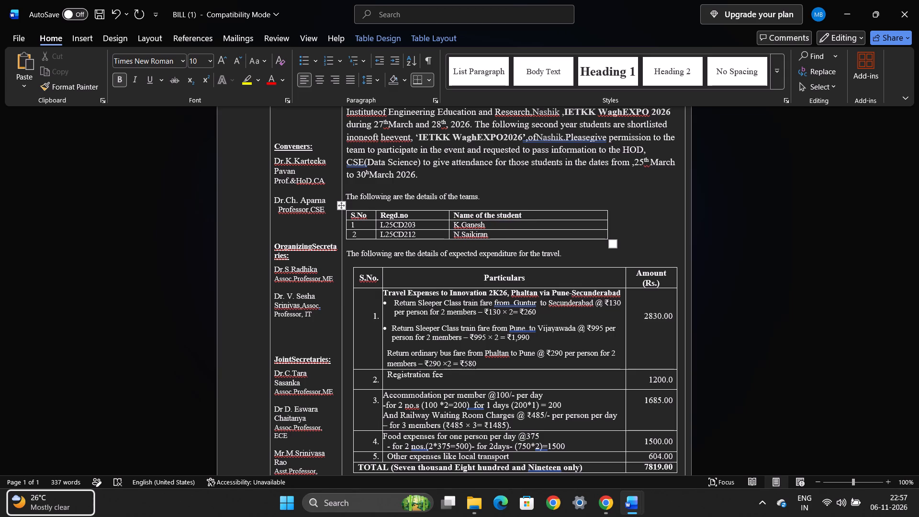
{"action": "key", "text": "Right"}
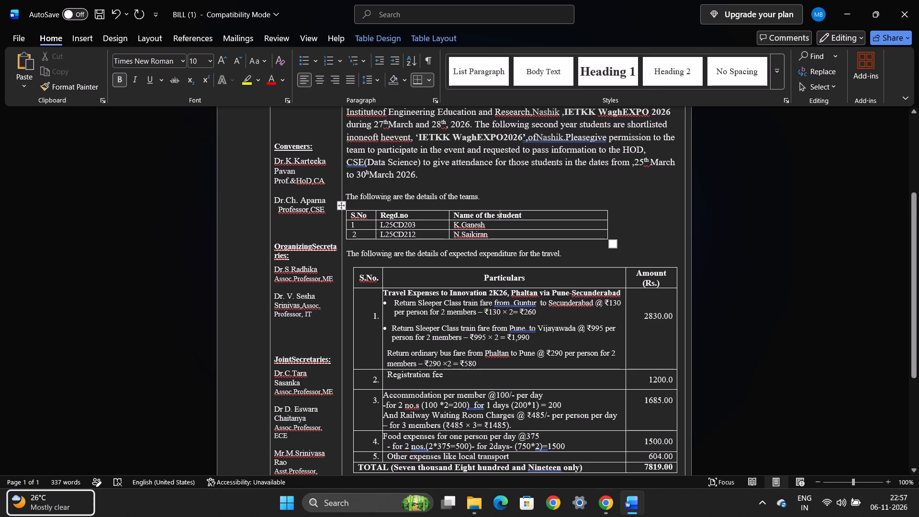
Review the whole letter from the college heading to the CC line for remaining spacing problems.
{"action": "scroll", "coordinate": [510, 279], "scroll_direction": "down", "scroll_amount": 3}
{"action": "scroll", "coordinate": [511, 281], "scroll_direction": "up", "scroll_amount": 6}
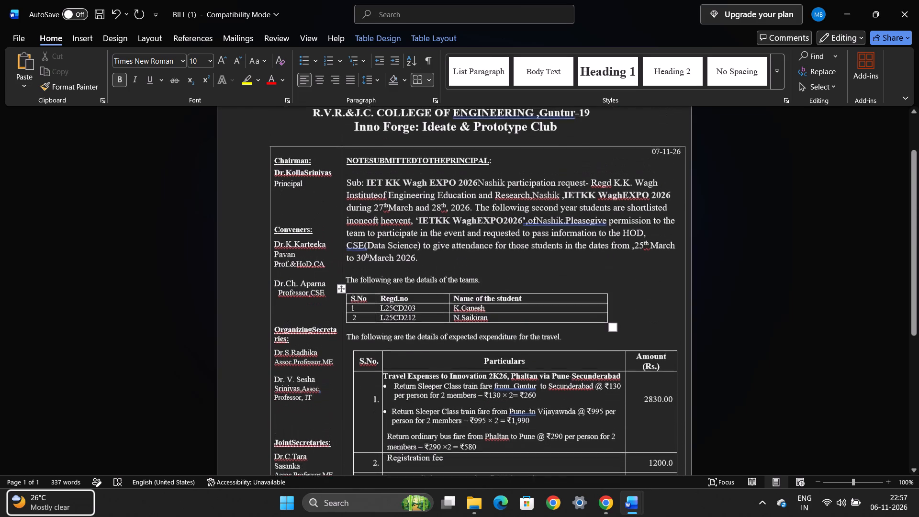
{"action": "scroll", "coordinate": [523, 281], "scroll_direction": "up", "scroll_amount": 3}
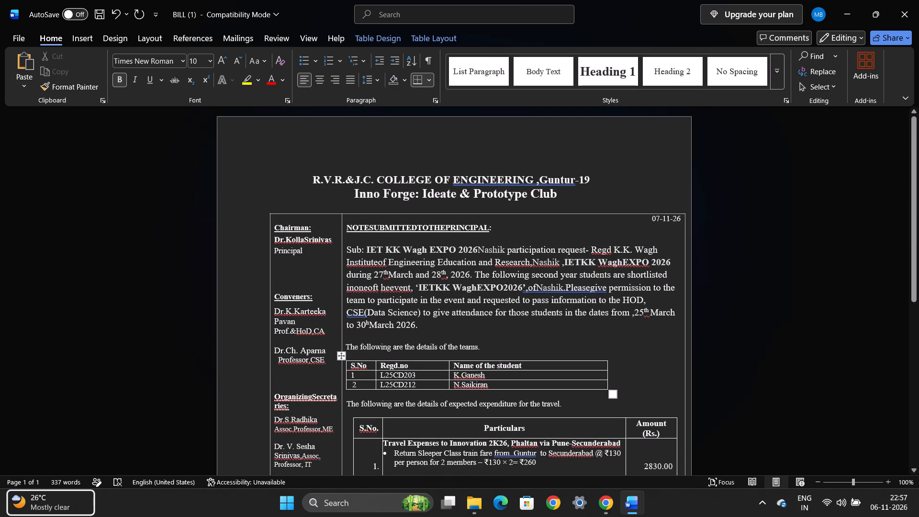
{"action": "scroll", "coordinate": [524, 281], "scroll_direction": "up", "scroll_amount": 2}
{"action": "scroll", "coordinate": [525, 280], "scroll_direction": "down", "scroll_amount": 2}
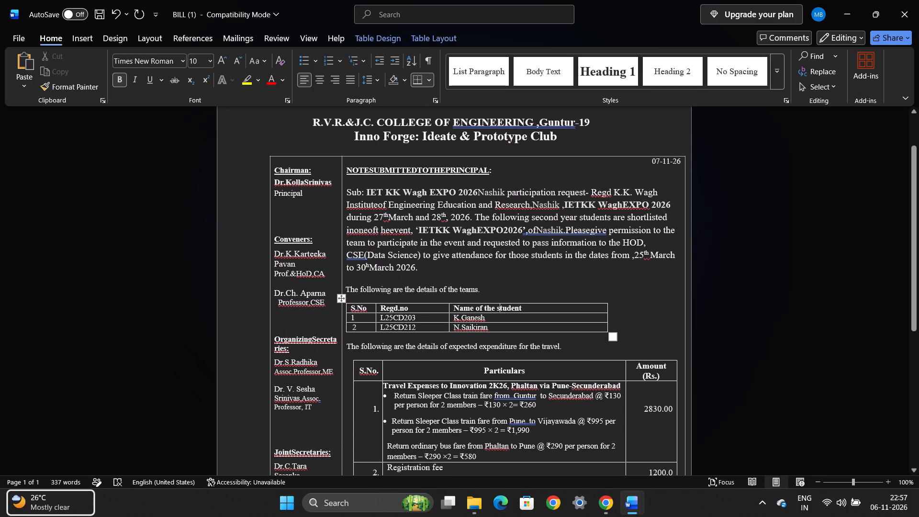
{"action": "scroll", "coordinate": [524, 267], "scroll_direction": "down", "scroll_amount": 4}
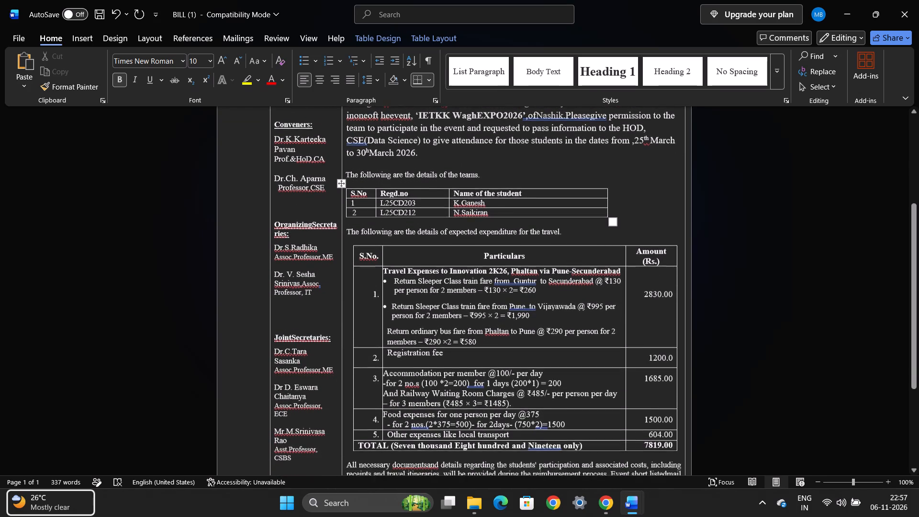
{"action": "scroll", "coordinate": [525, 261], "scroll_direction": "down", "scroll_amount": 11}
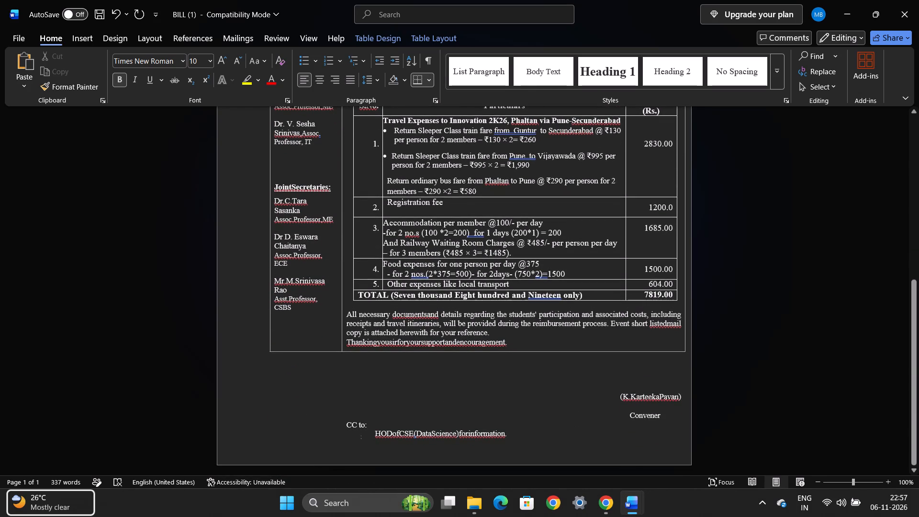
{"action": "scroll", "coordinate": [525, 260], "scroll_direction": "up", "scroll_amount": 7}
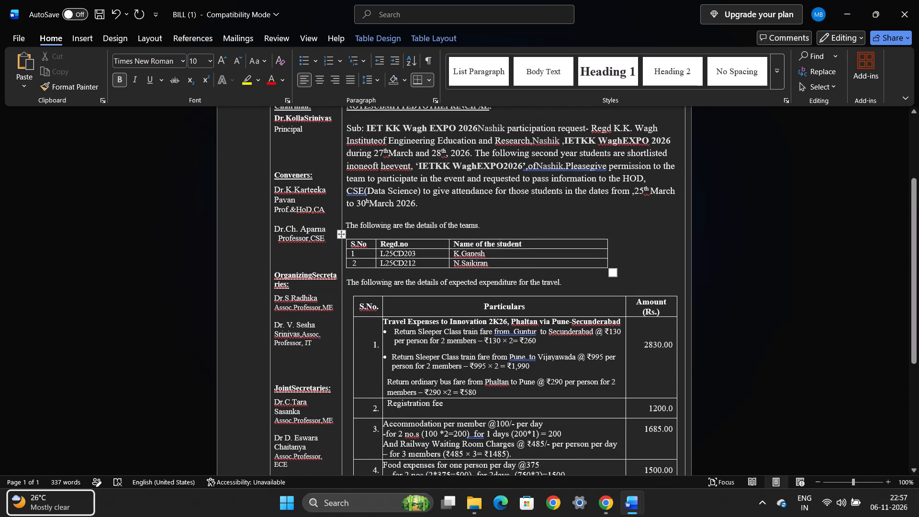
{"action": "scroll", "coordinate": [525, 258], "scroll_direction": "up", "scroll_amount": 1}
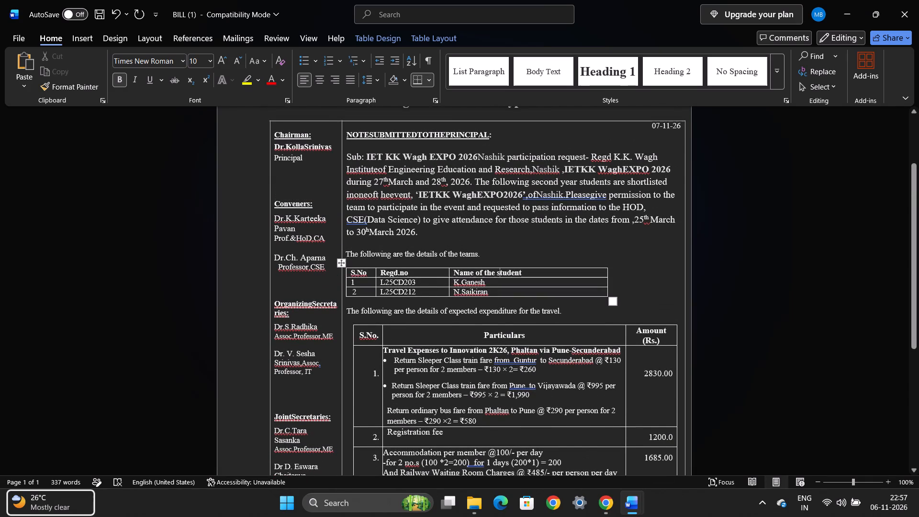
{"action": "scroll", "coordinate": [526, 255], "scroll_direction": "up", "scroll_amount": 2}
Space out the line under "CC to:" so it reads "HOD of CSE(DataScience) for information.".
{"action": "scroll", "coordinate": [527, 253], "scroll_direction": "down", "scroll_amount": 6}
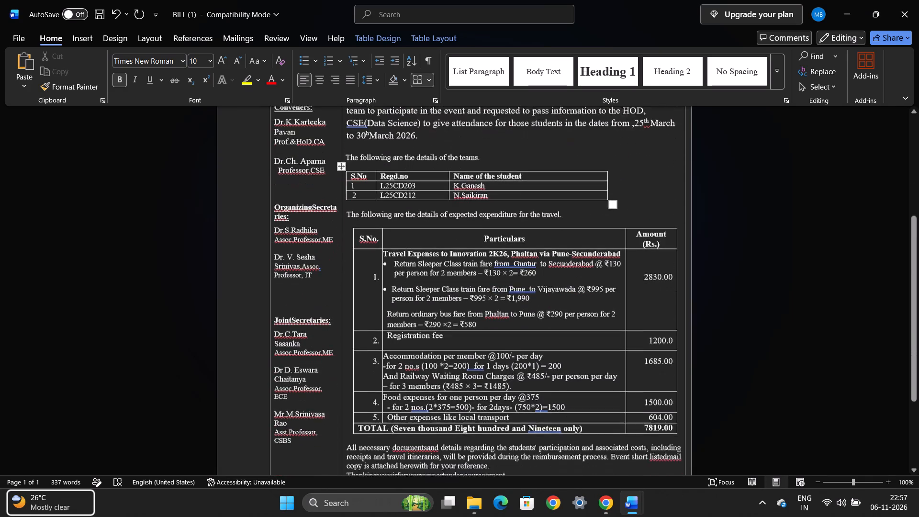
{"action": "scroll", "coordinate": [529, 253], "scroll_direction": "down", "scroll_amount": 5}
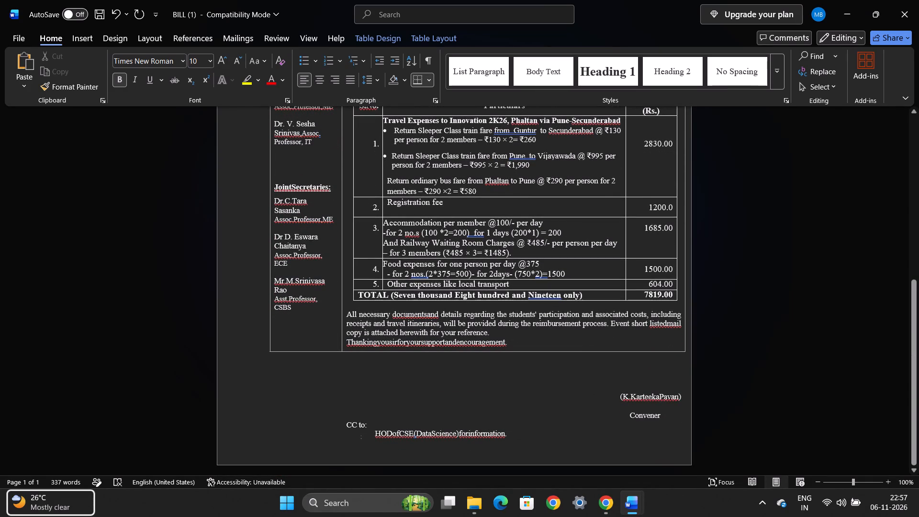
{"action": "scroll", "coordinate": [592, 397], "scroll_direction": "down", "scroll_amount": 8}
{"action": "left_click", "coordinate": [393, 436]}
{"action": "key", "text": "space"}
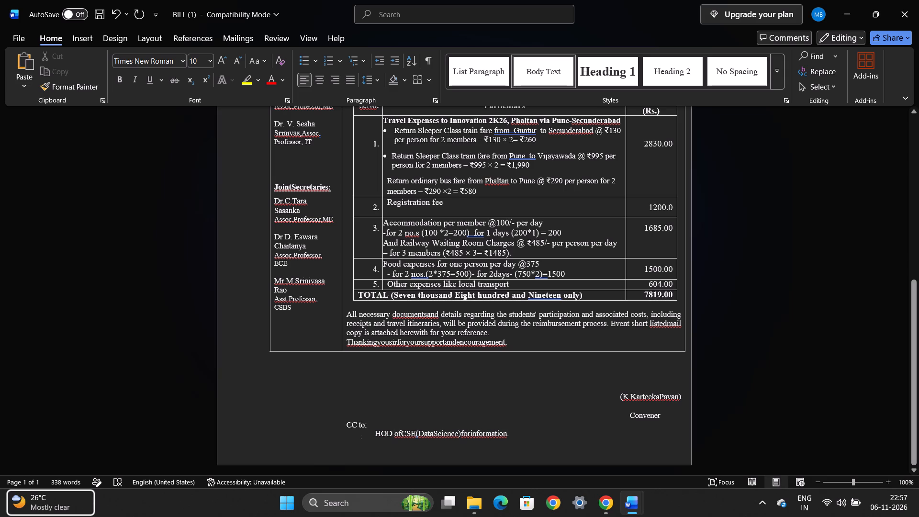
{"action": "left_click", "coordinate": [403, 432]}
{"action": "key", "text": "space"}
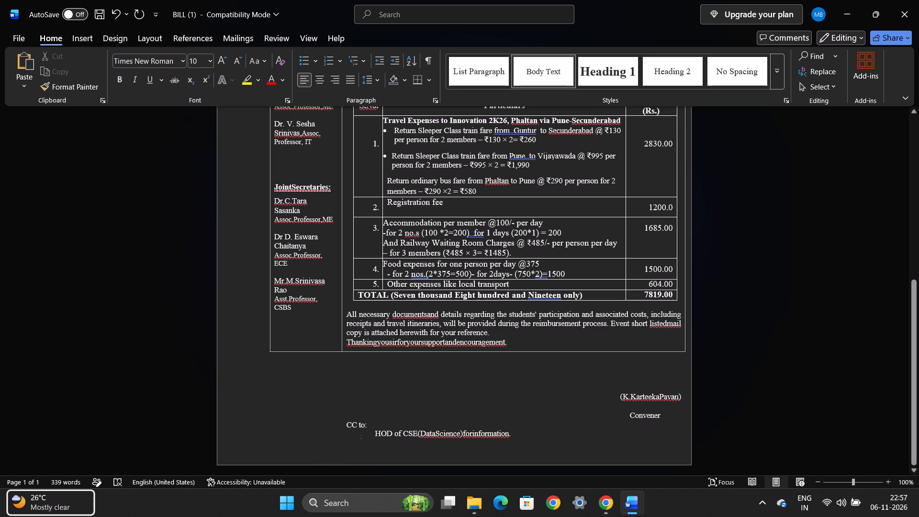
{"action": "left_click", "coordinate": [462, 431]}
{"action": "key", "text": "space"}
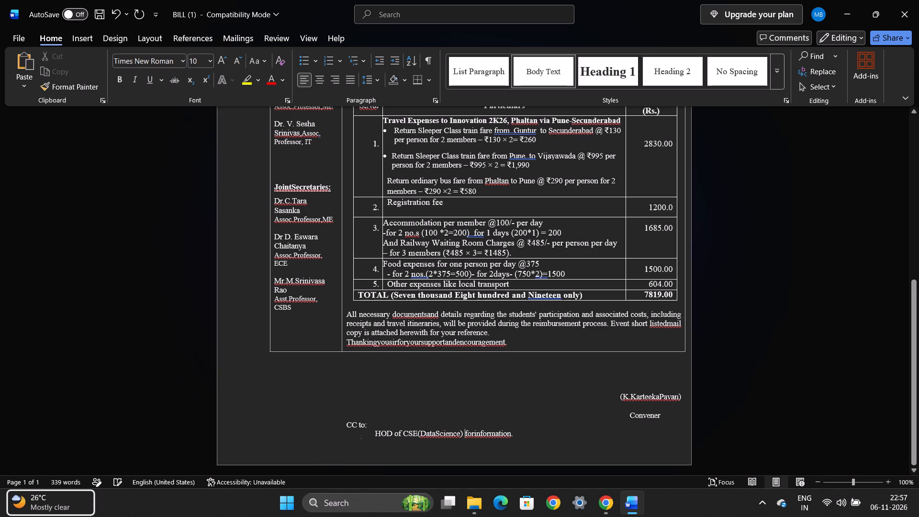
{"action": "left_click", "coordinate": [476, 433]}
{"action": "key", "text": "space"}
{"action": "scroll", "coordinate": [521, 433], "scroll_direction": "up", "scroll_amount": 1}
{"action": "key", "text": "BackSpace"}
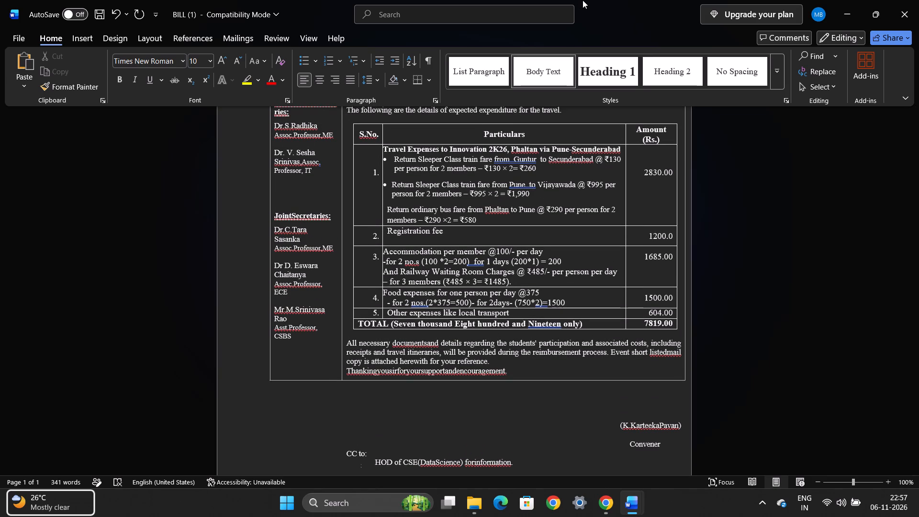
{"action": "key", "text": "Left"}
{"action": "key", "text": "space"}
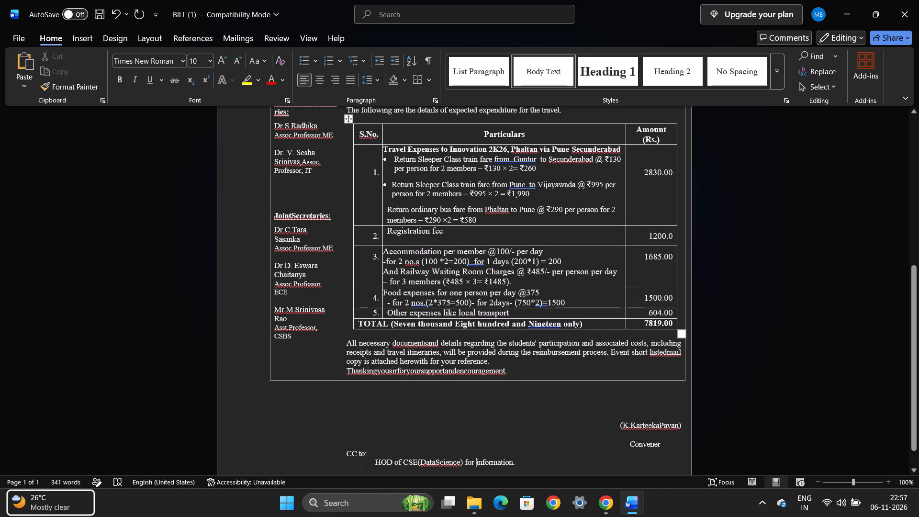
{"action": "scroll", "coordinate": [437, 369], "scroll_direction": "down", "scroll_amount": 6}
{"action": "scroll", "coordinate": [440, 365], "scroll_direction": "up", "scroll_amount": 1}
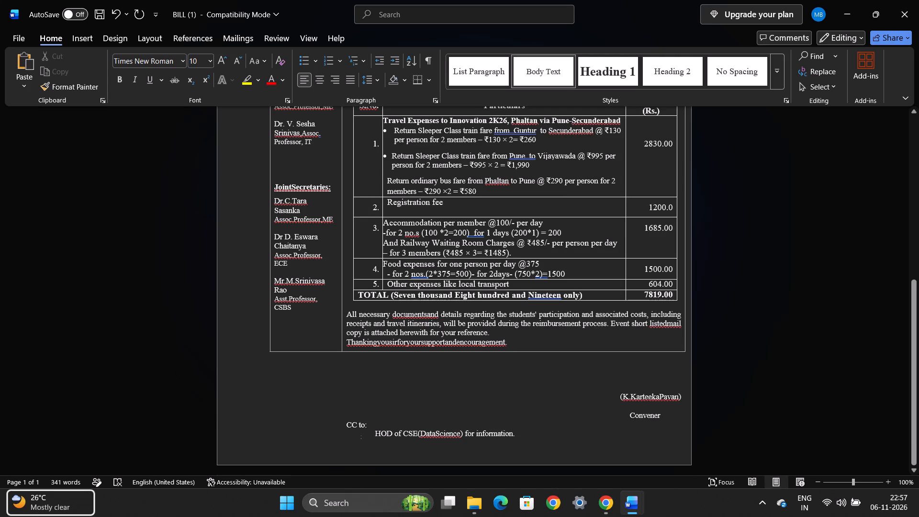
Review the whole letter from the college heading to the CC line for remaining run-together words.
{"action": "scroll", "coordinate": [440, 365], "scroll_direction": "up", "scroll_amount": 10}
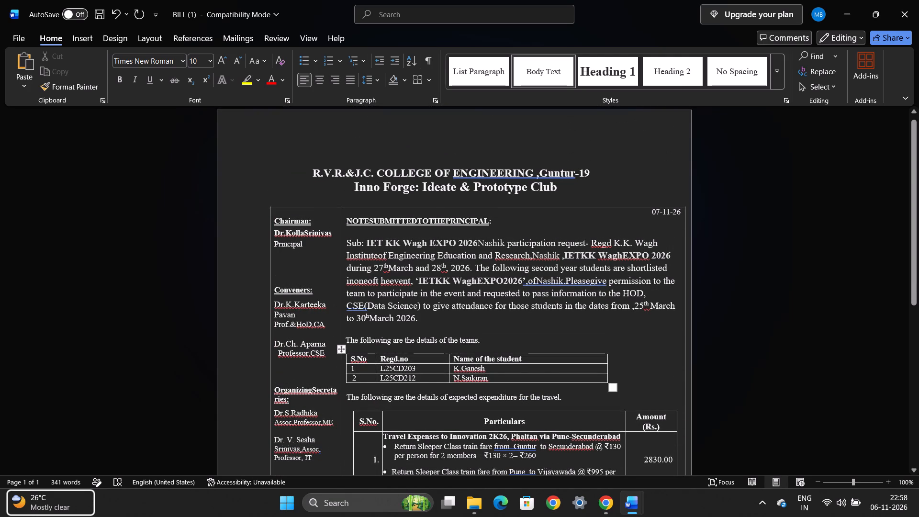
{"action": "scroll", "coordinate": [413, 324], "scroll_direction": "down", "scroll_amount": 3}
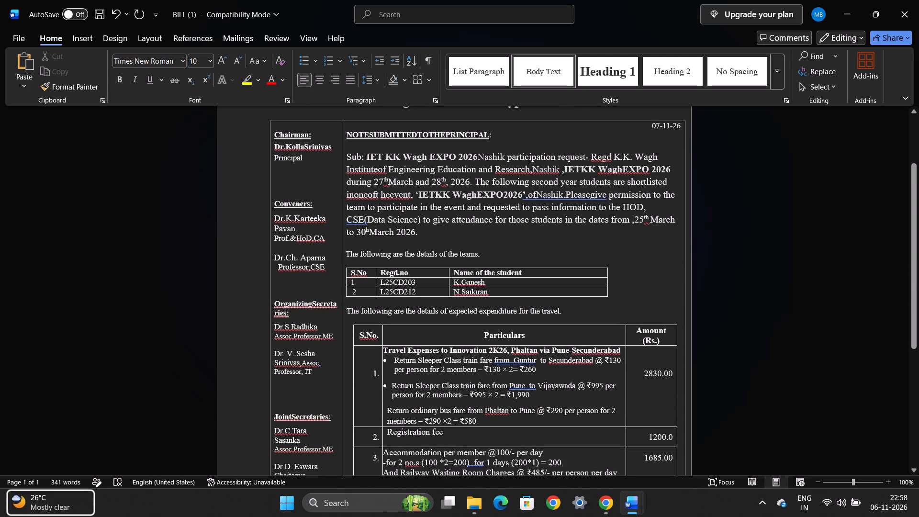
{"action": "scroll", "coordinate": [511, 197], "scroll_direction": "down", "scroll_amount": 6}
{"action": "scroll", "coordinate": [461, 322], "scroll_direction": "up", "scroll_amount": 6}
{"action": "scroll", "coordinate": [461, 332], "scroll_direction": "down", "scroll_amount": 6}
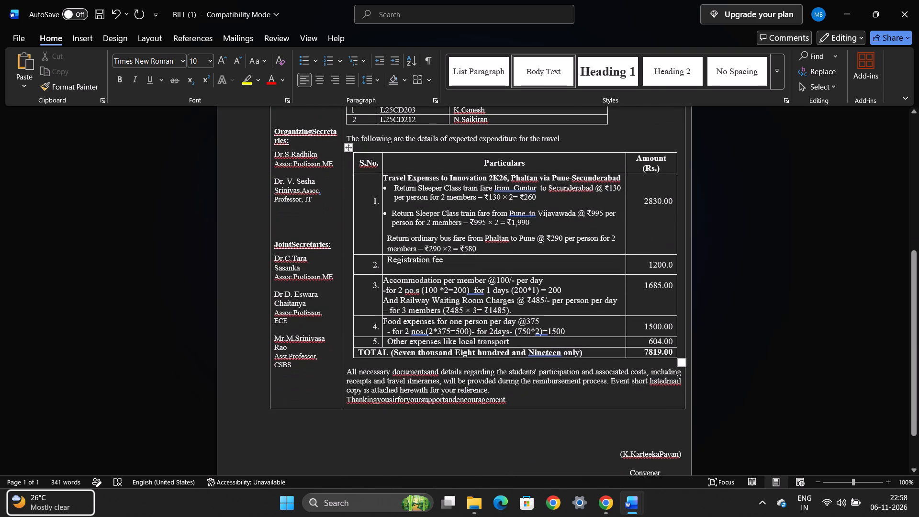
{"action": "scroll", "coordinate": [516, 396], "scroll_direction": "up", "scroll_amount": 9}
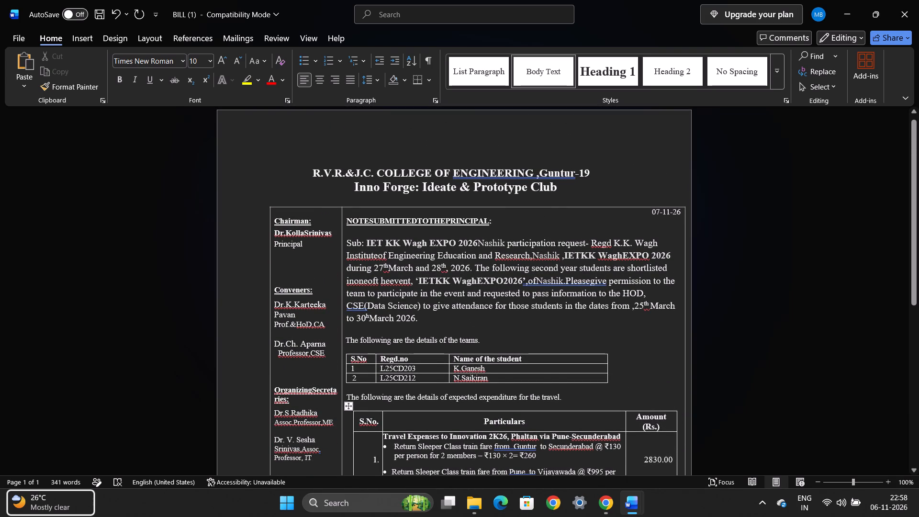
{"action": "scroll", "coordinate": [426, 307], "scroll_direction": "down", "scroll_amount": 11}
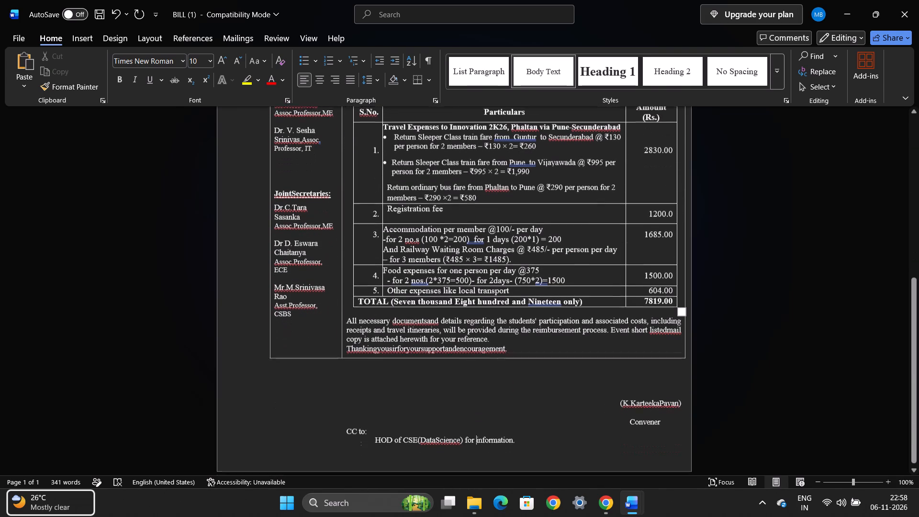
{"action": "scroll", "coordinate": [543, 348], "scroll_direction": "down", "scroll_amount": 5}
{"action": "scroll", "coordinate": [543, 348], "scroll_direction": "up", "scroll_amount": 4}
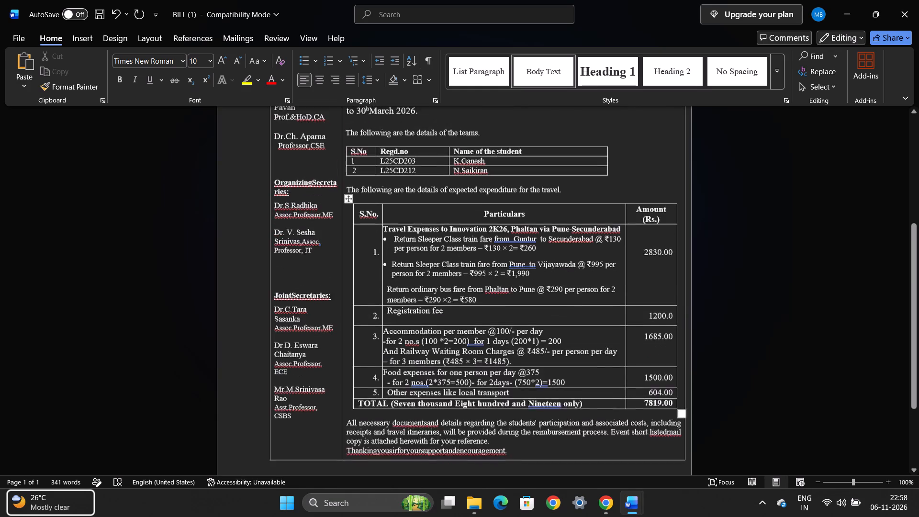
{"action": "scroll", "coordinate": [544, 347], "scroll_direction": "up", "scroll_amount": 6}
{"action": "scroll", "coordinate": [544, 346], "scroll_direction": "down", "scroll_amount": 4}
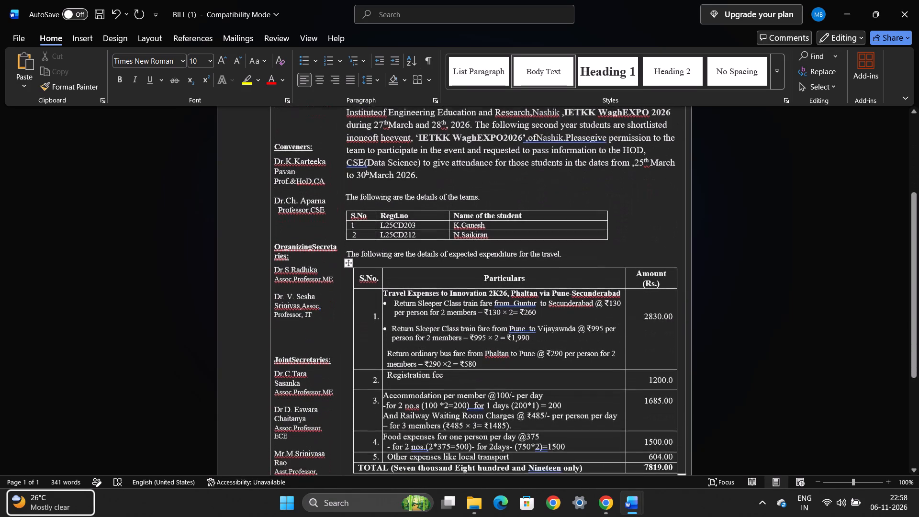
{"action": "scroll", "coordinate": [544, 342], "scroll_direction": "down", "scroll_amount": 5}
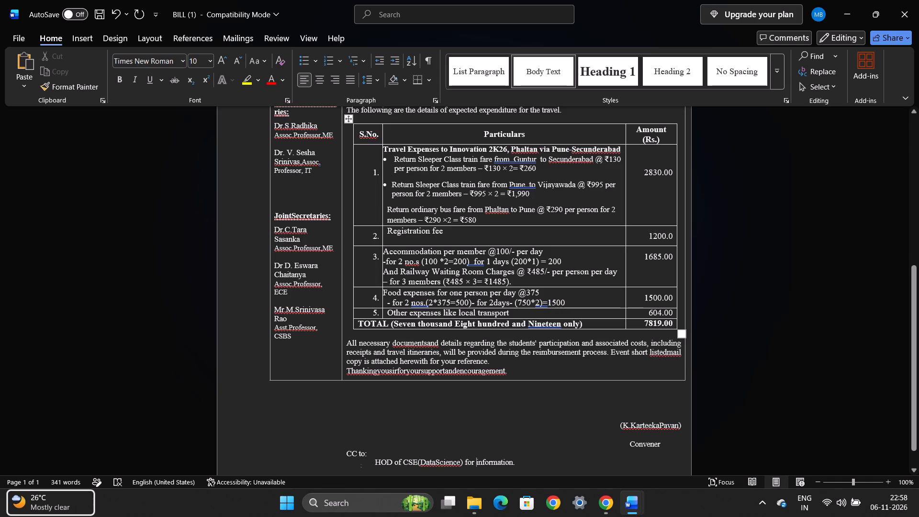
Separate the opening words of the thank-you line below the closing paragraph so they read "Thanking you sir for".
{"action": "left_click", "coordinate": [377, 370]}
{"action": "key", "text": "space"}
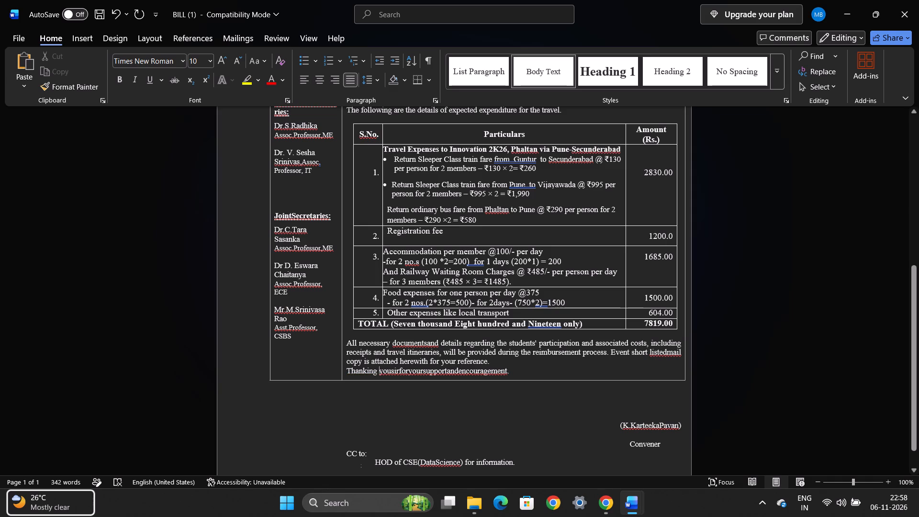
{"action": "left_click", "coordinate": [392, 371]}
{"action": "key", "text": "space"}
{"action": "key", "text": "BackSpace"}
{"action": "key", "text": "Left"}
{"action": "key", "text": "space"}
{"action": "key", "text": "Right"}
{"action": "key", "text": "Right"}
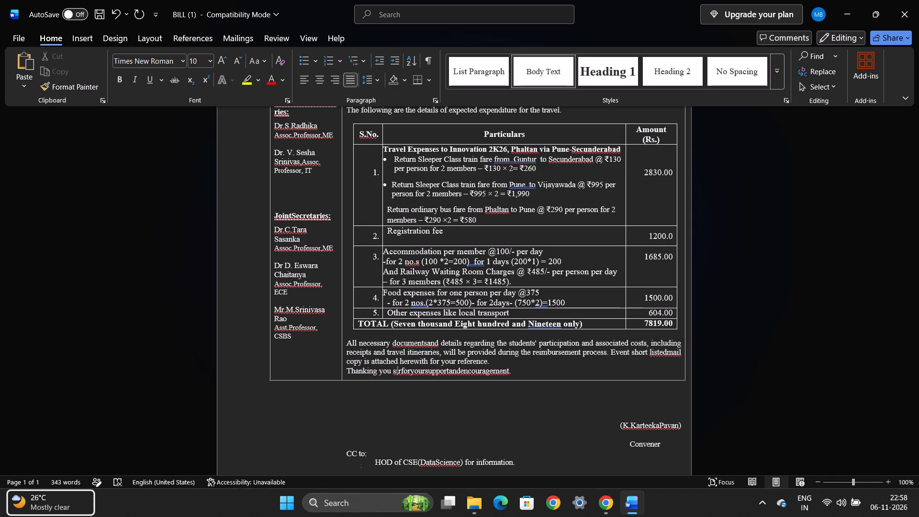
{"action": "key", "text": "Right"}
{"action": "key", "text": "space"}
{"action": "key", "text": "Right"}
{"action": "key", "text": "Right"}
{"action": "key", "text": "Right"}
{"action": "key", "text": "space"}
Separate the remaining words of the thank-you line so they read "your support and encouragement.".
{"action": "key", "text": "Right"}
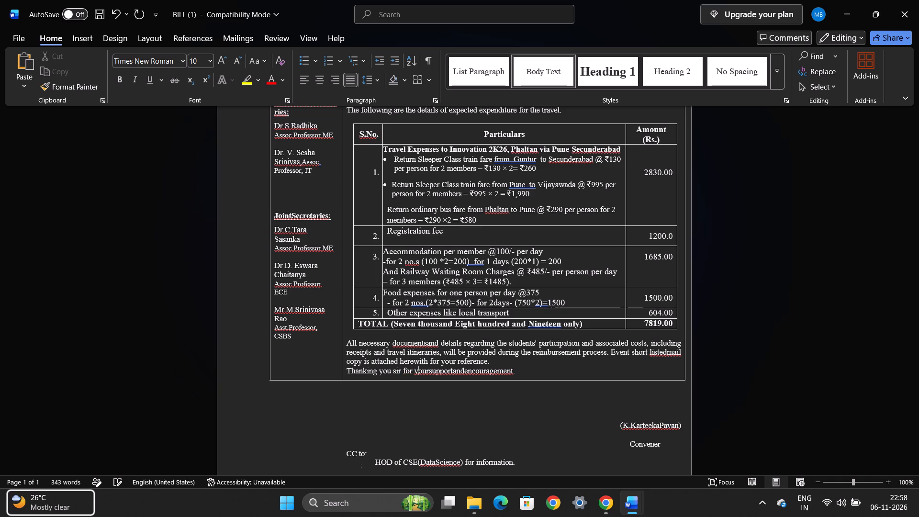
{"action": "key", "text": "Right"}
{"action": "key", "text": "Right"}
{"action": "key", "text": "Right"}
{"action": "key", "text": "space"}
{"action": "key", "text": "Right"}
{"action": "key", "text": "Right"}
{"action": "key", "text": "Right"}
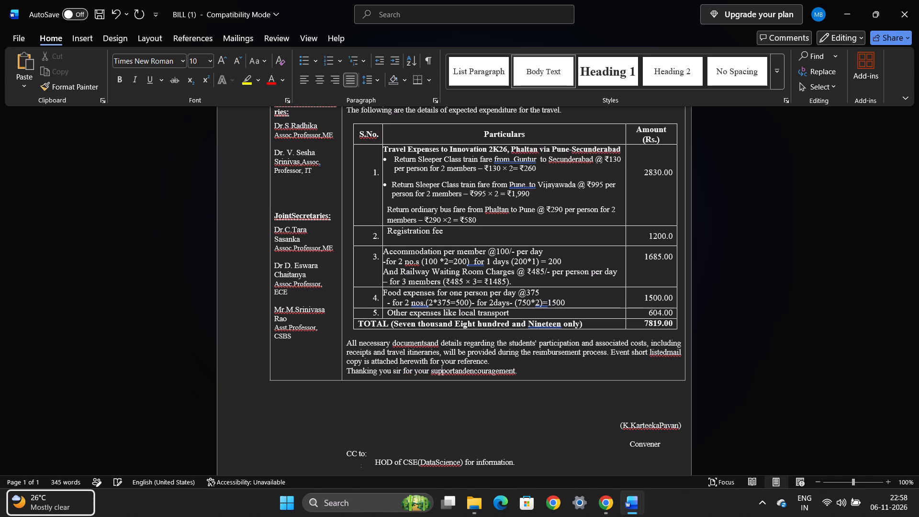
{"action": "key", "text": "Right"}
{"action": "key", "text": "Right"}
{"action": "key", "text": "Right"}
{"action": "key", "text": "space"}
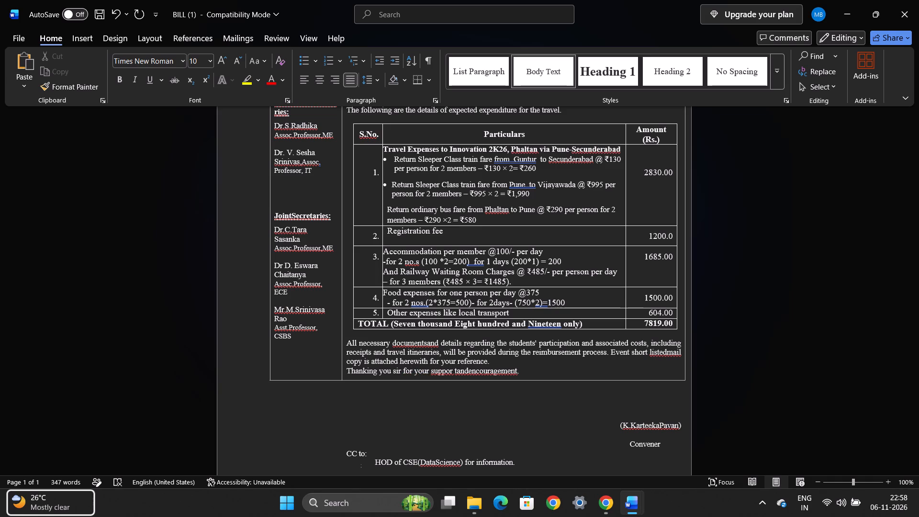
{"action": "key", "text": "Left"}
{"action": "key", "text": "Right"}
{"action": "key", "text": "space"}
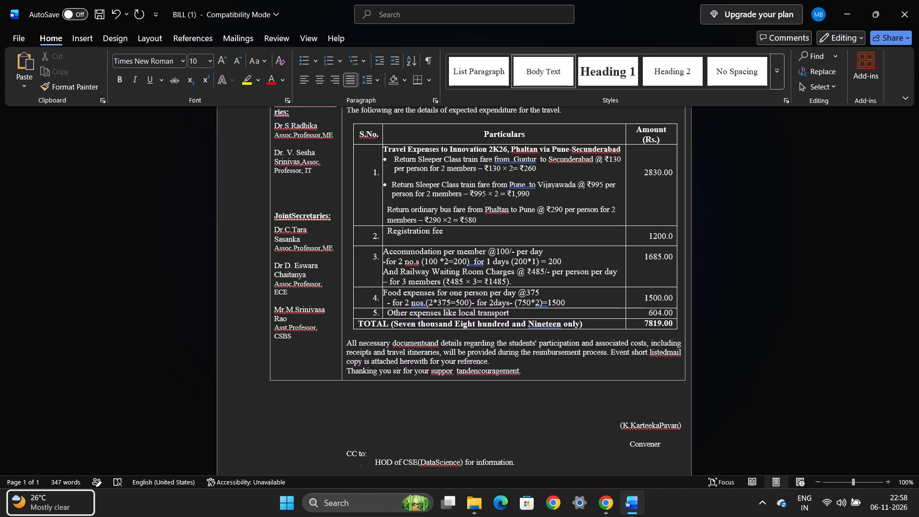
{"action": "key", "text": "BackSpace"}
{"action": "key", "text": "BackSpace"}
{"action": "key", "text": "Right"}
{"action": "key", "text": "space"}
{"action": "key", "text": "Right"}
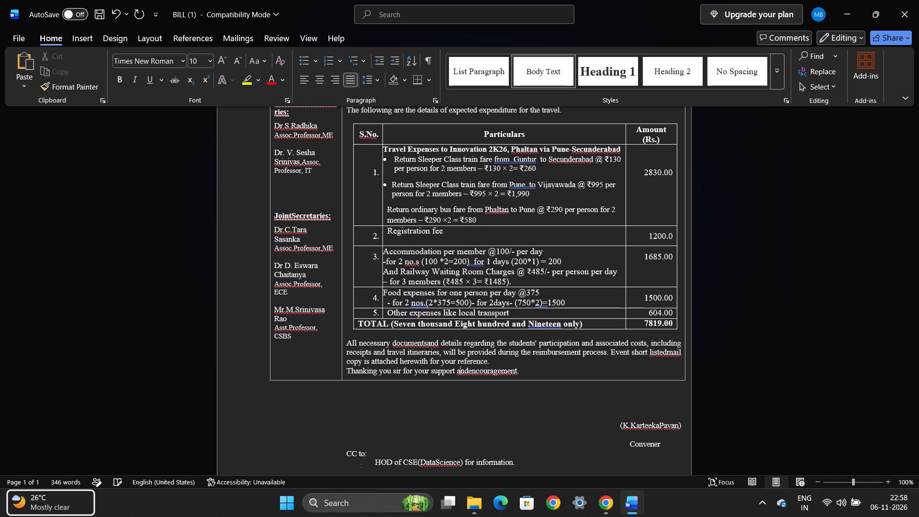
{"action": "key", "text": "Right"}
{"action": "key", "text": "Right"}
{"action": "key", "text": "space"}
{"action": "key", "text": "Right"}
{"action": "key", "text": "Right"}
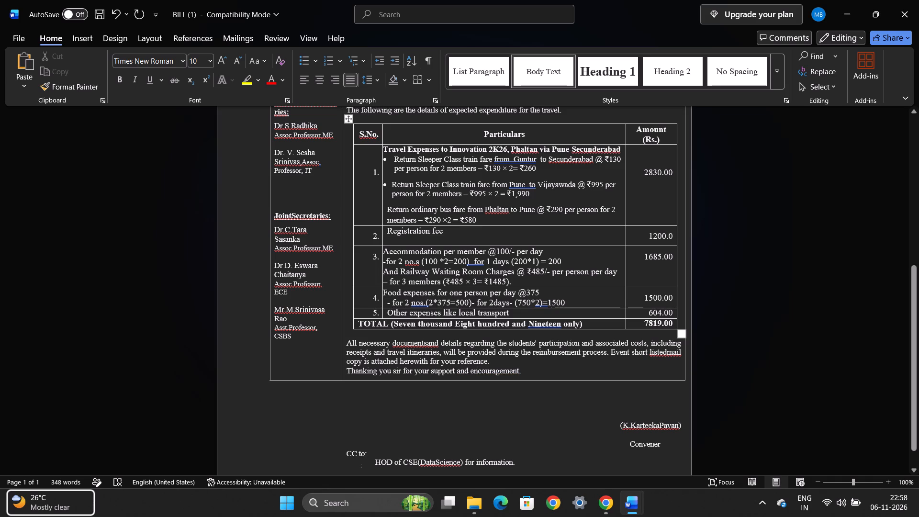
Replace "IET KK Wagh EXPO" directly after "Sub:" with "COLLEGE OF ENGINEERING", keeping the 2026 that follows.
{"action": "scroll", "coordinate": [603, 316], "scroll_direction": "up", "scroll_amount": 4}
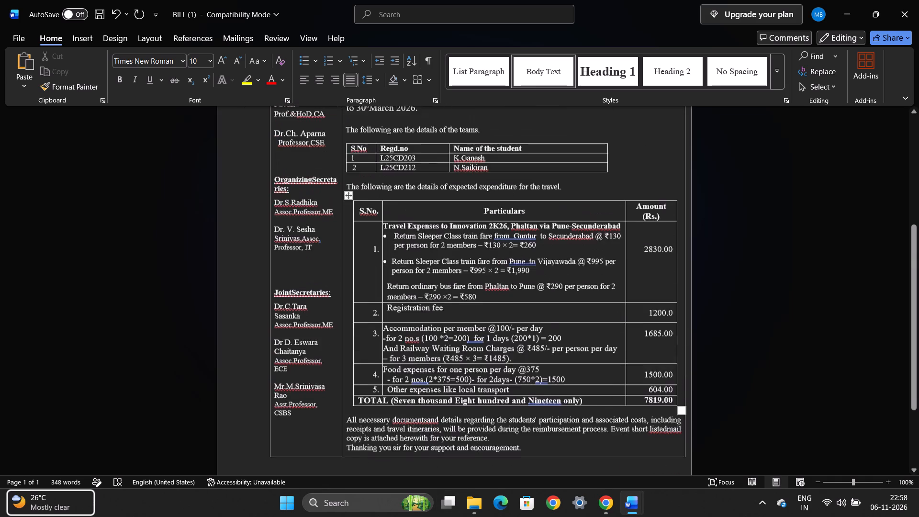
{"action": "scroll", "coordinate": [603, 316], "scroll_direction": "up", "scroll_amount": 7}
{"action": "scroll", "coordinate": [605, 315], "scroll_direction": "down", "scroll_amount": 1}
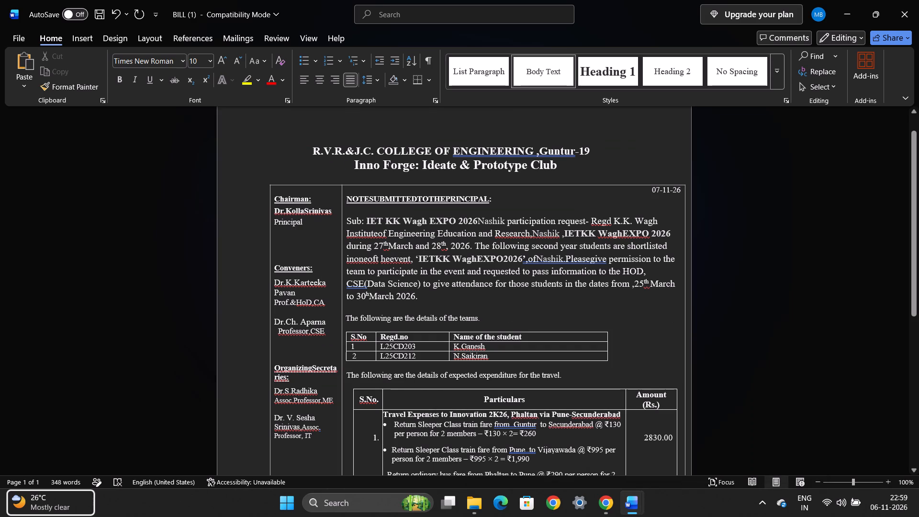
{"action": "left_click", "coordinate": [366, 220]}
{"action": "left_click", "coordinate": [454, 223]}
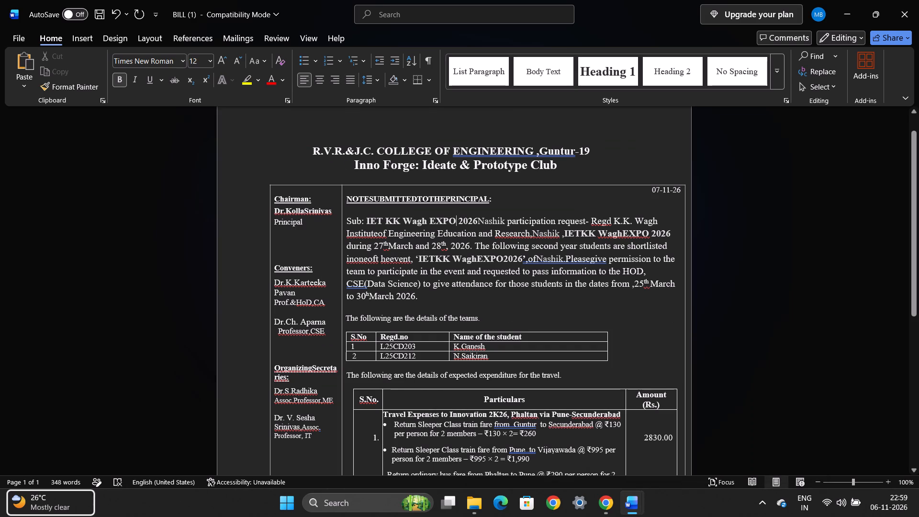
{"action": "key", "text": "BackSpace"}
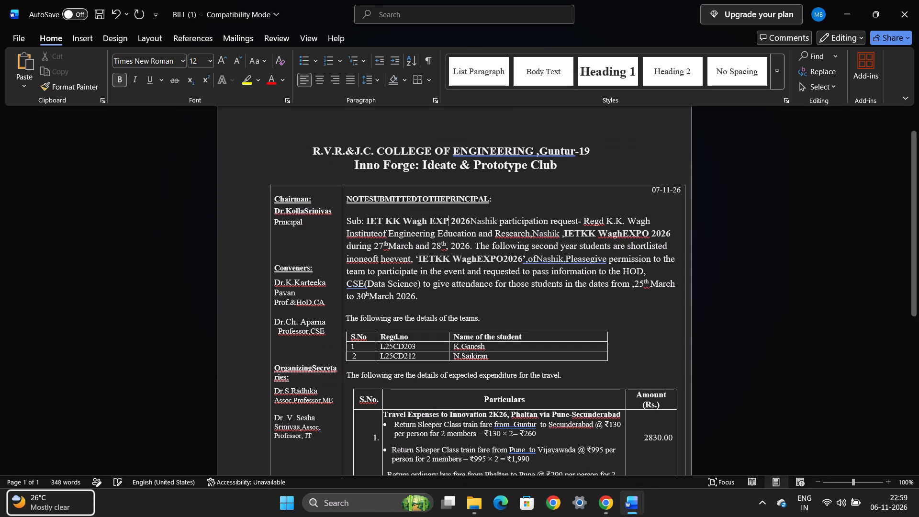
{"action": "key", "text": "BackSpace"}
{"action": "key", "text": "BackSpace"}
{"action": "key", "text": "BackSpace"}
{"action": "key", "text": "BackSpace"}
{"action": "key", "text": "BackSpace"}
{"action": "key", "text": "BackSpace"}
{"action": "key", "text": "BackSpace"}
{"action": "key", "text": "BackSpace"}
{"action": "key", "text": "BackSpace"}
{"action": "key", "text": "BackSpace"}
{"action": "key", "text": "BackSpace"}
{"action": "key", "text": "BackSpace"}
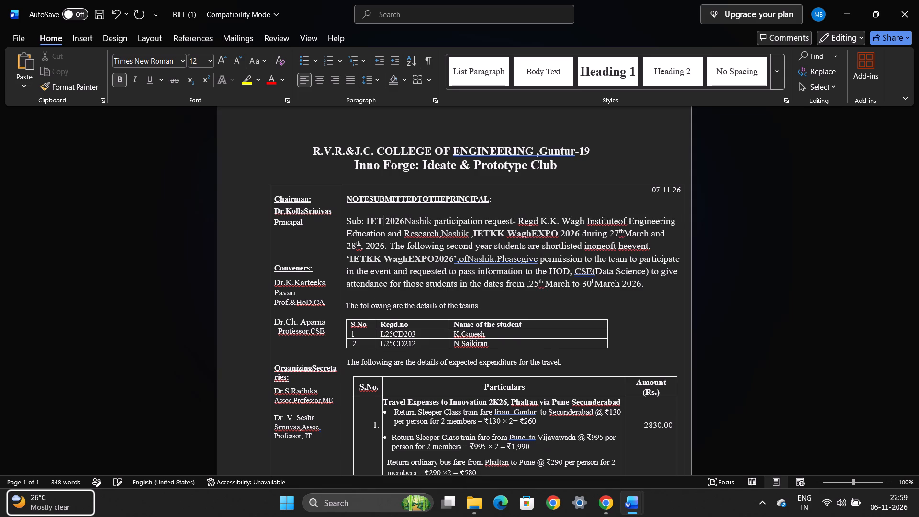
{"action": "key", "text": "BackSpace"}
{"action": "key", "text": "BackSpace"}
{"action": "key", "text": "BackSpace"}
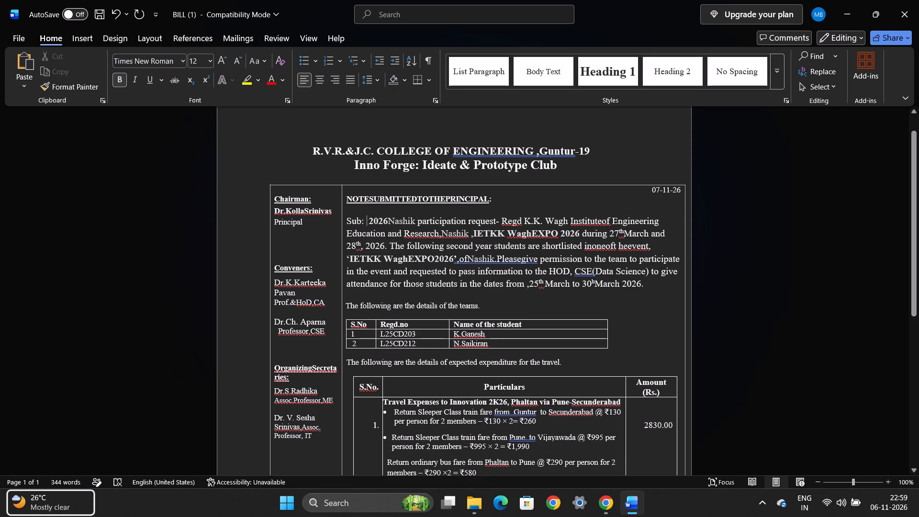
{"action": "type", "text": "coll"}
{"action": "key", "text": "BackSpace"}
{"action": "key", "text": "BackSpace"}
{"action": "key", "text": "BackSpace"}
{"action": "key", "text": "BackSpace"}
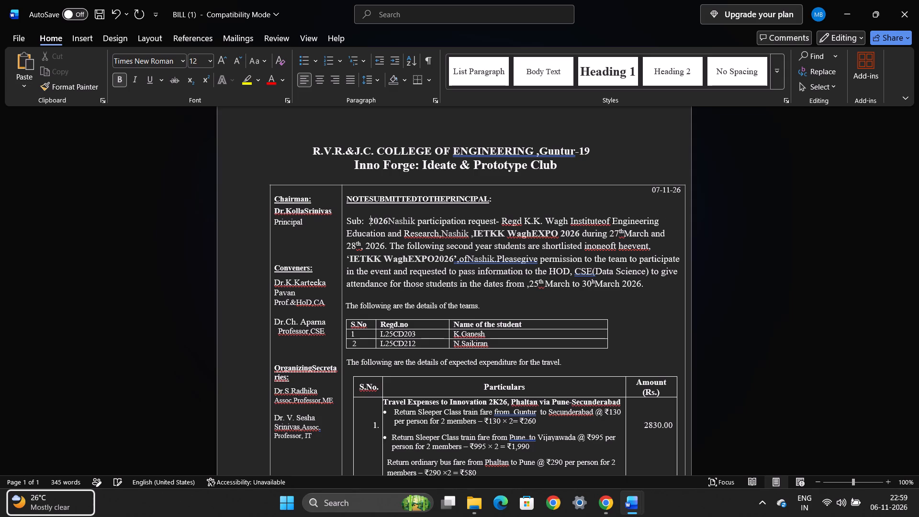
{"action": "type", "text": "COLLEGE"}
{"action": "key", "text": "space"}
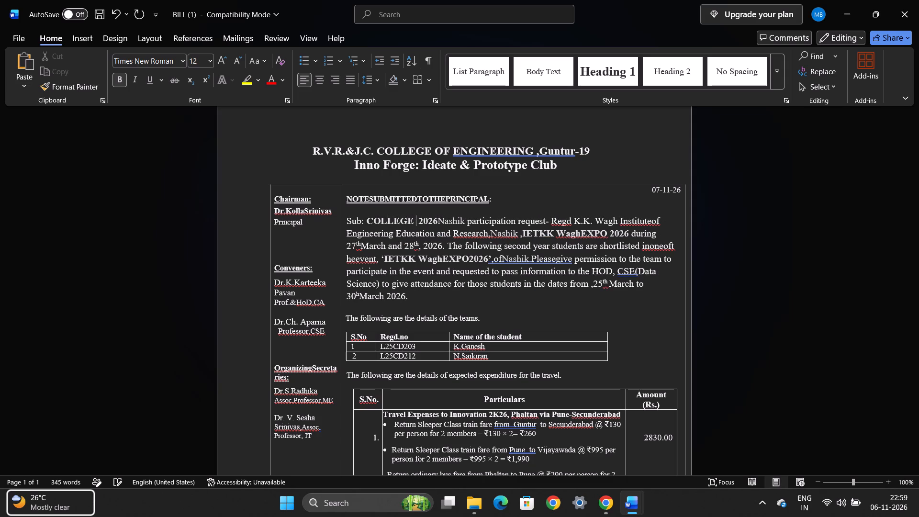
{"action": "type", "text": "OF ENGINEERING"}
{"action": "key", "text": "space"}
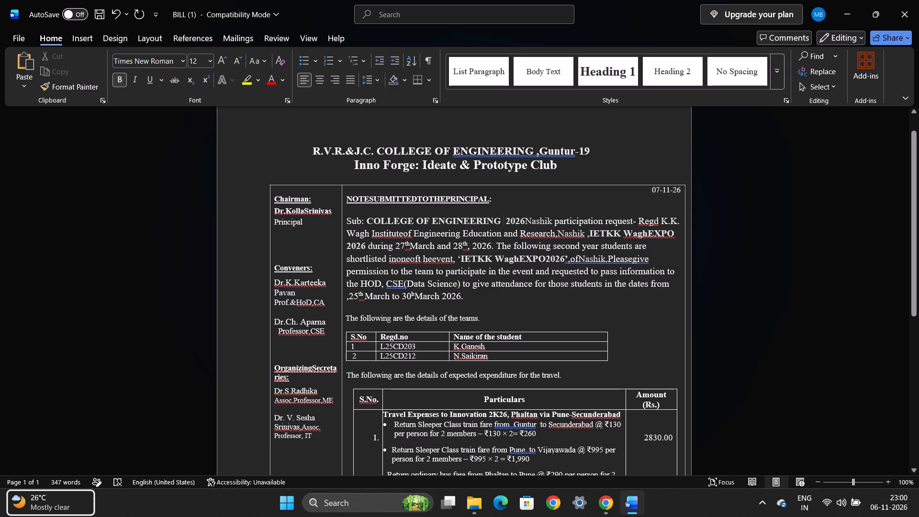
Add ",PHALTAN" directly after "COLLEGE OF ENGINEERING" in the subject line.
{"action": "key", "text": "BackSpace"}
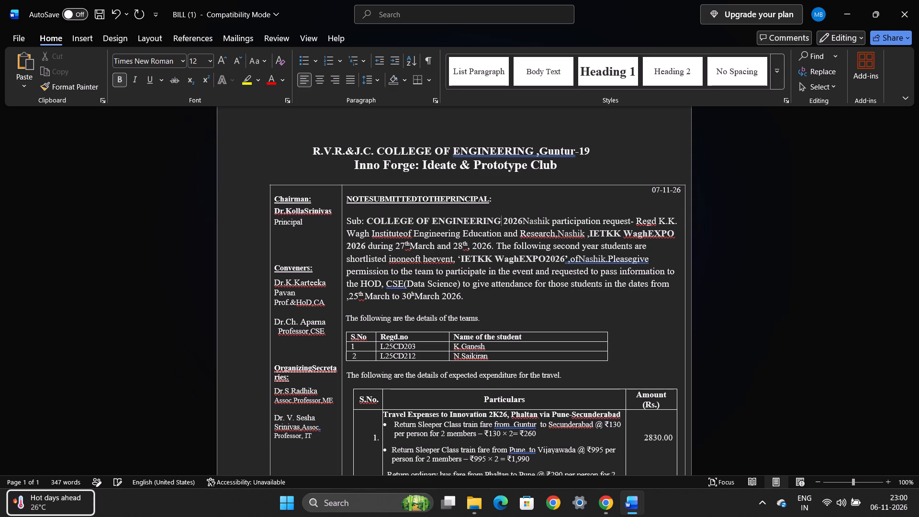
{"action": "type", "text": ",PKAL"}
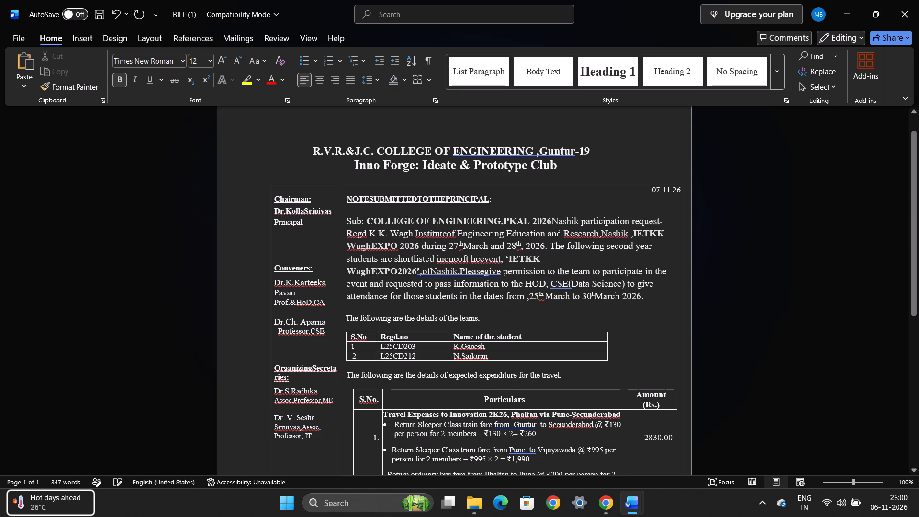
{"action": "type", "text": "TAN"}
{"action": "key", "text": "space"}
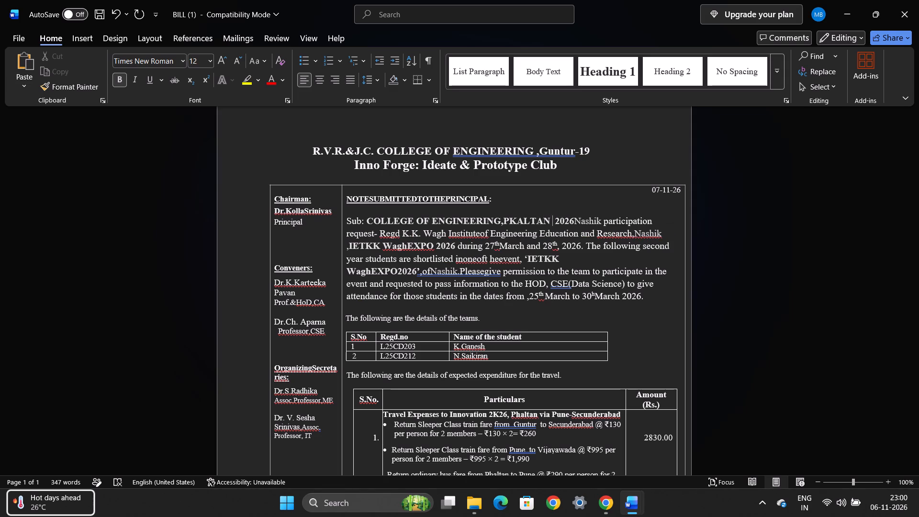
{"action": "key", "text": "Left"}
{"action": "key", "text": "Left"}
{"action": "key", "text": "Left"}
{"action": "key", "text": "Left"}
{"action": "key", "text": "Left"}
{"action": "key", "text": "Left"}
{"action": "key", "text": "BackSpace"}
{"action": "key", "text": "h"}
Insert the word "INNOVATION" between "PHALTAN" and "2026" in the subject line.
{"action": "key", "text": "Right"}
{"action": "key", "text": "Right"}
{"action": "key", "text": "Right"}
{"action": "key", "text": "Right"}
{"action": "key", "text": "Right"}
{"action": "key", "text": "space"}
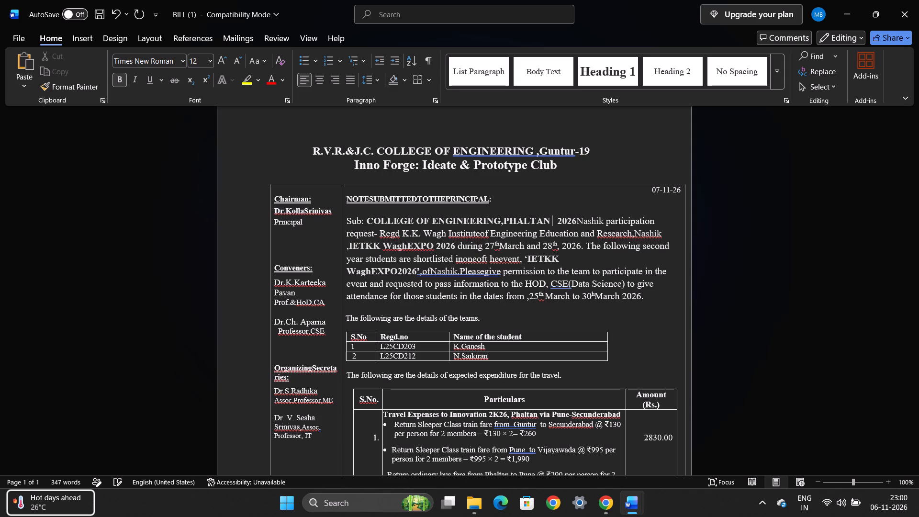
{"action": "type", "text": "INNOVATION"}
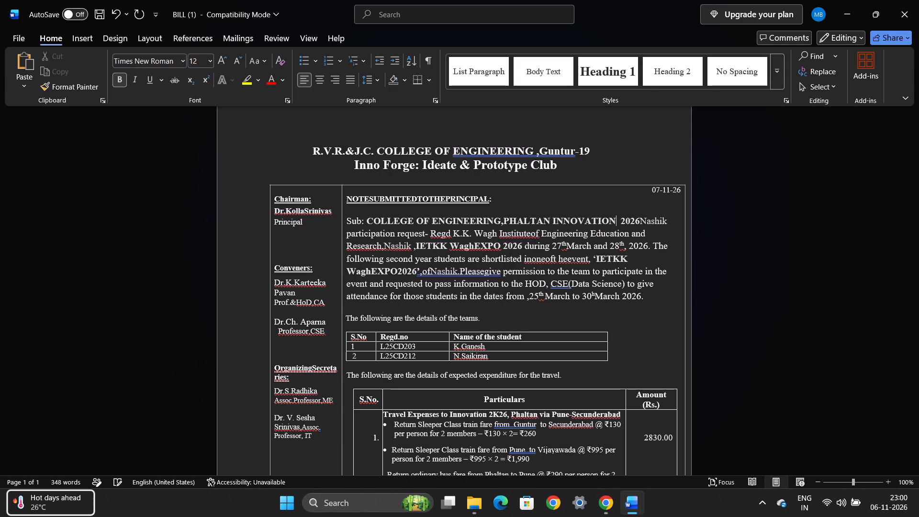
{"action": "key", "text": "Right"}
{"action": "key", "text": "Right"}
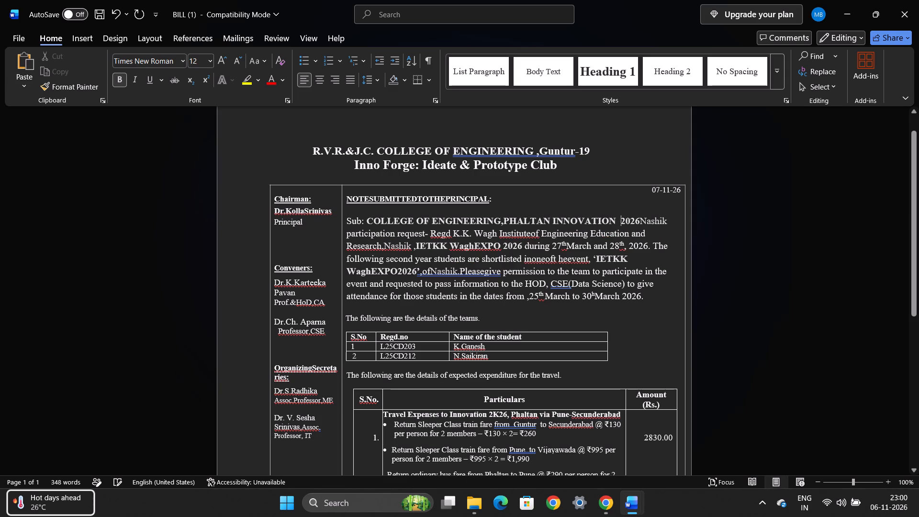
Change the year after "INNOVATION" in the subject line to "2K26".
{"action": "key", "text": "Right"}
{"action": "key", "text": "Right"}
{"action": "key", "text": "Right"}
{"action": "key", "text": "Right"}
{"action": "key", "text": "Left"}
{"action": "key", "text": "Left"}
{"action": "key", "text": "BackSpace"}
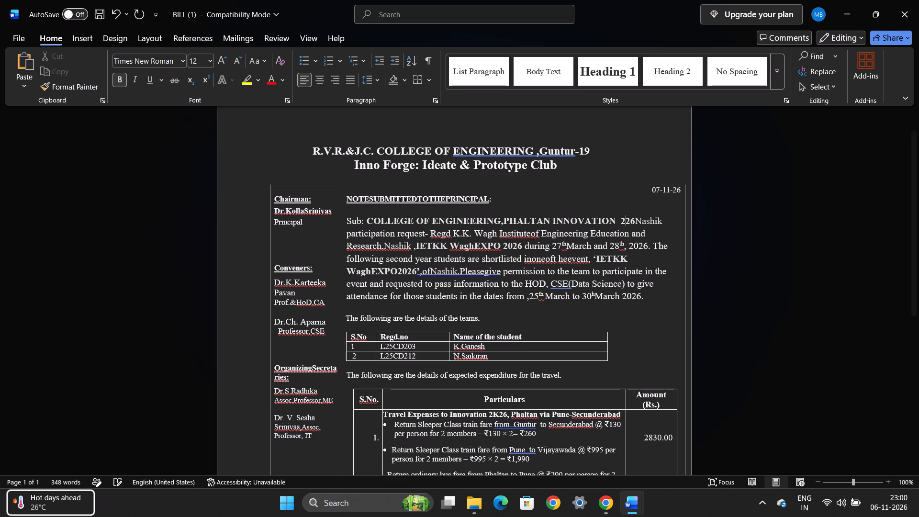
{"action": "key", "text": "k"}
{"action": "key", "text": "Right"}
{"action": "key", "text": "Right"}
Replace "Nashik" directly after "2K26" in the subject line with "Pune", separated by a space.
{"action": "key", "text": "Right"}
{"action": "key", "text": "Right"}
{"action": "key", "text": "Right"}
{"action": "key", "text": "Right"}
{"action": "key", "text": "Right"}
{"action": "key", "text": "Right"}
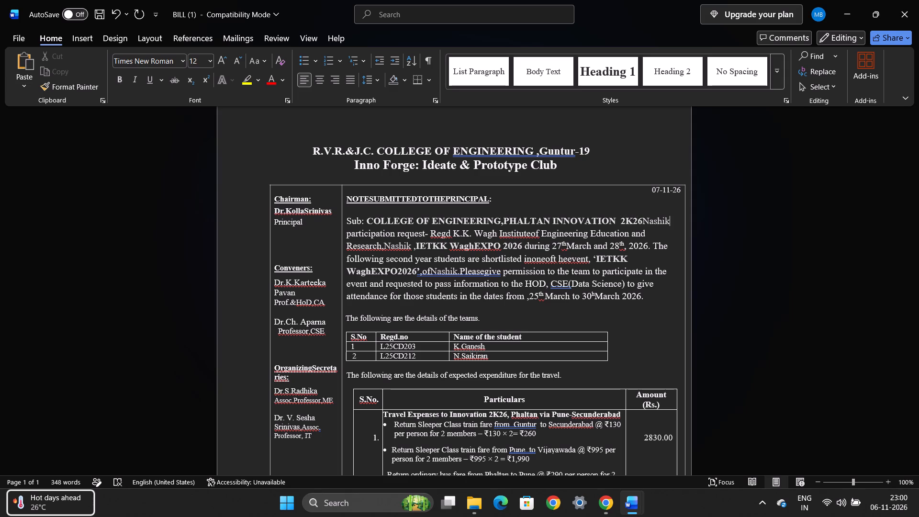
{"action": "key", "text": "BackSpace"}
{"action": "key", "text": "BackSpace"}
{"action": "key", "text": "BackSpace"}
{"action": "key", "text": "BackSpace"}
{"action": "key", "text": "BackSpace"}
{"action": "key", "text": "BackSpace"}
{"action": "key", "text": "BackSpace"}
{"action": "key", "text": "6"}
{"action": "key", "text": "space"}
{"action": "type", "text": "Pune"}
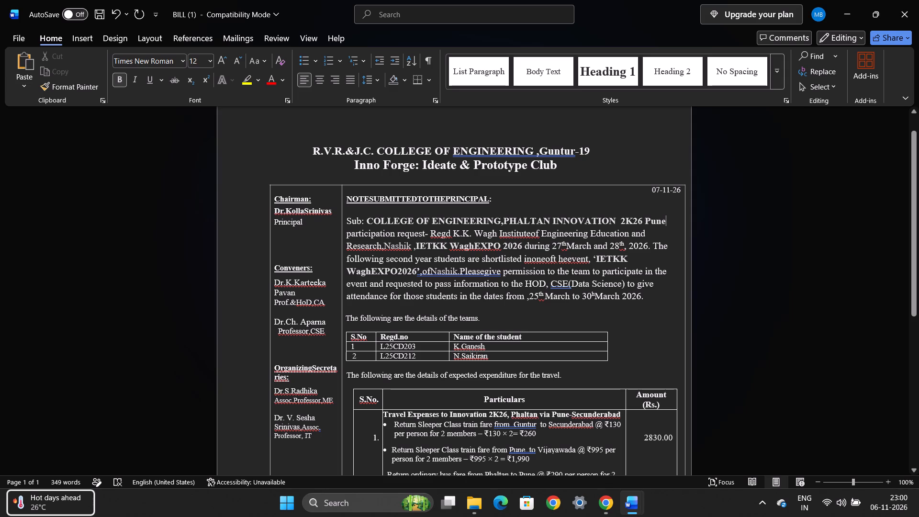
Delete ". Wagh Instituteof Engineering Education" from the request sentence, keeping "Regd K.K" before "and Research".
{"action": "key", "text": "Down"}
{"action": "key", "text": "Down"}
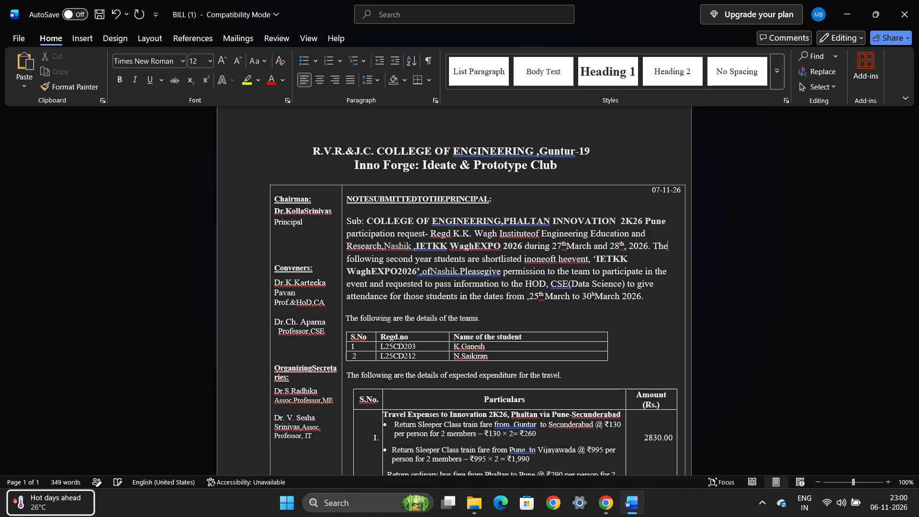
{"action": "key", "text": "Up"}
{"action": "key", "text": "Left"}
{"action": "key", "text": "Left"}
{"action": "key", "text": "Left"}
{"action": "key", "text": "Left"}
{"action": "key", "text": "Left"}
{"action": "key", "text": "Left"}
{"action": "key", "text": "Right"}
{"action": "key", "text": "Right"}
{"action": "key", "text": "BackSpace"}
{"action": "key", "text": "BackSpace"}
{"action": "key", "text": "BackSpace"}
{"action": "key", "text": "BackSpace"}
{"action": "key", "text": "BackSpace"}
{"action": "key", "text": "BackSpace"}
{"action": "key", "text": "BackSpace"}
{"action": "key", "text": "BackSpace"}
{"action": "key", "text": "BackSpace"}
{"action": "key", "text": "BackSpace"}
{"action": "key", "text": "BackSpace"}
{"action": "key", "text": "BackSpace"}
{"action": "key", "text": "BackSpace"}
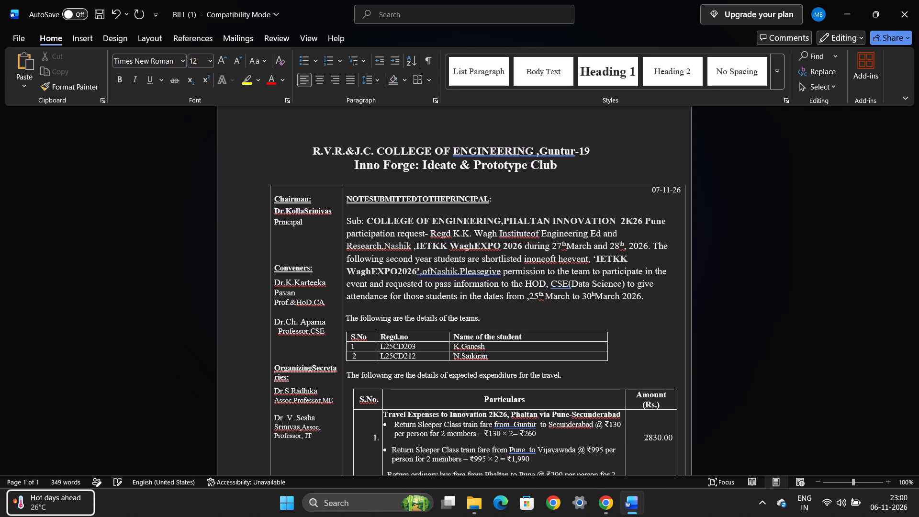
{"action": "key", "text": "BackSpace"}
{"action": "key", "text": "BackSpace"}
{"action": "key", "text": "BackSpace"}
{"action": "key", "text": "BackSpace"}
{"action": "key", "text": "BackSpace"}
{"action": "key", "text": "BackSpace"}
{"action": "key", "text": "BackSpace"}
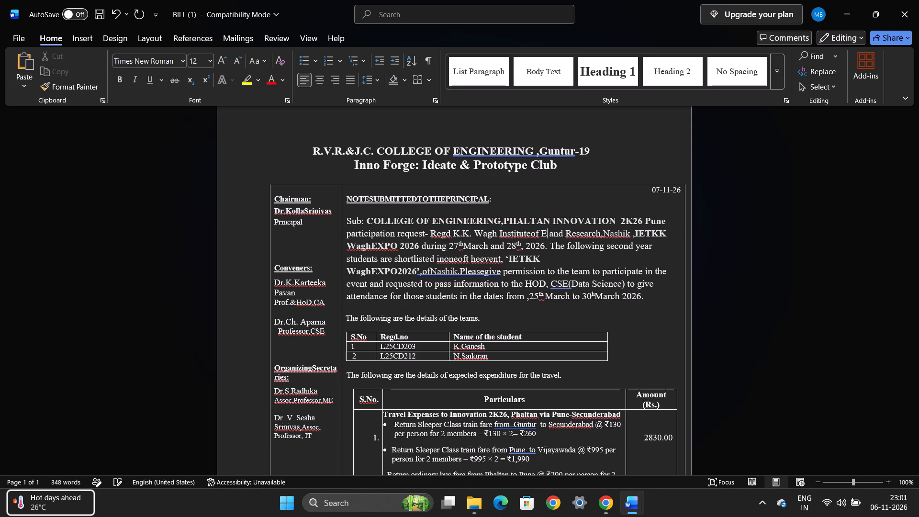
{"action": "key", "text": "BackSpace"}
{"action": "key", "text": "BackSpace"}
{"action": "key", "text": "BackSpace"}
{"action": "key", "text": "BackSpace"}
{"action": "key", "text": "BackSpace"}
{"action": "key", "text": "BackSpace"}
{"action": "key", "text": "BackSpace"}
{"action": "key", "text": "BackSpace"}
{"action": "key", "text": "BackSpace"}
{"action": "key", "text": "BackSpace"}
{"action": "key", "text": "BackSpace"}
{"action": "key", "text": "BackSpace"}
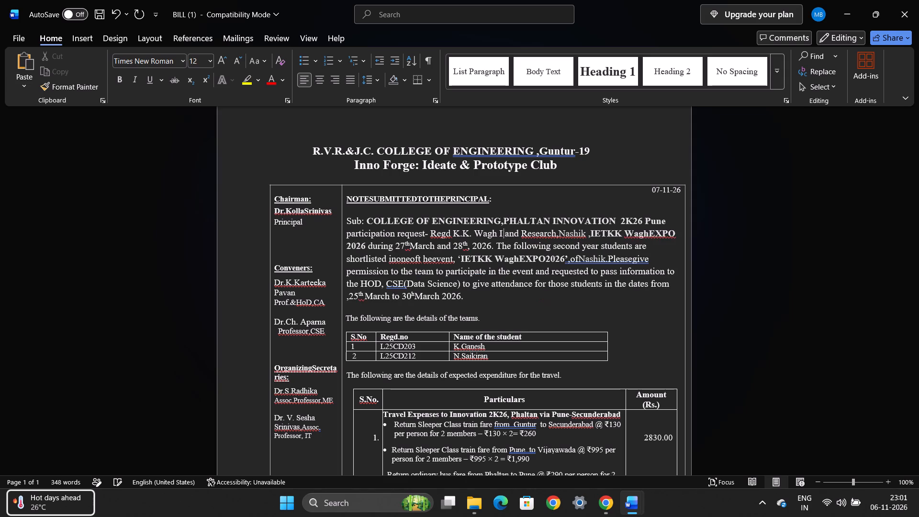
{"action": "key", "text": "BackSpace"}
{"action": "key", "text": "BackSpace"}
{"action": "key", "text": "BackSpace"}
{"action": "key", "text": "BackSpace"}
{"action": "key", "text": "BackSpace"}
{"action": "key", "text": "BackSpace"}
{"action": "key", "text": "BackSpace"}
{"action": "key", "text": "BackSpace"}
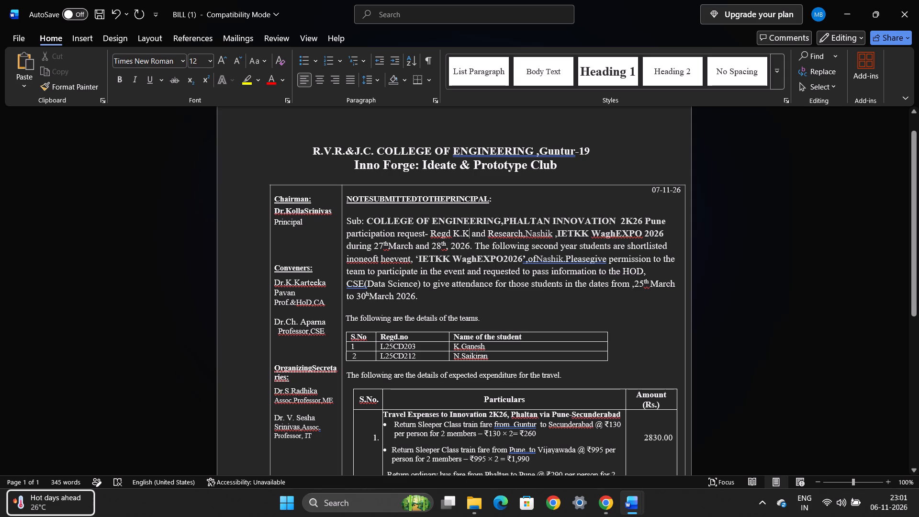
Delete "K.K and Research,Nashik ,IETKK WaghEXPO" between "Regd" and "2026" in the request sentence.
{"action": "left_click", "coordinate": [452, 233]}
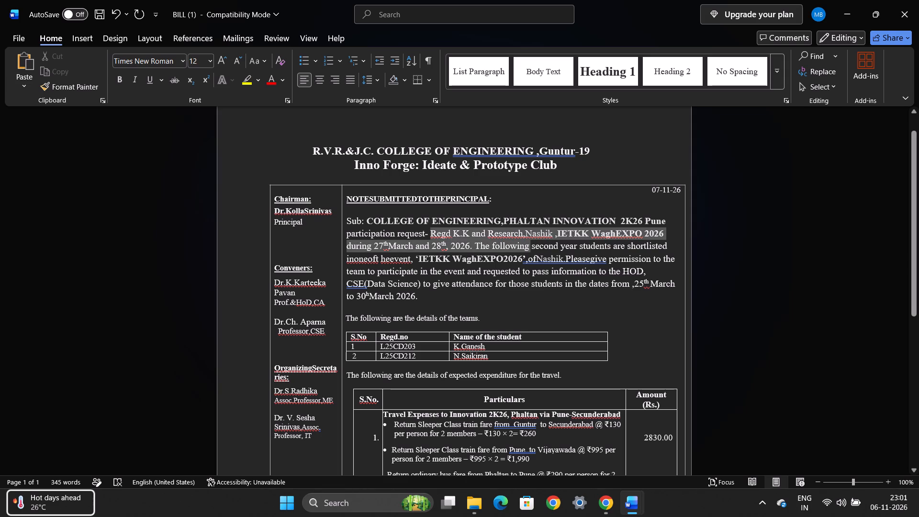
{"action": "left_click", "coordinate": [453, 233]}
{"action": "left_click_drag", "start_coordinate": [453, 233], "coordinate": [553, 237]}
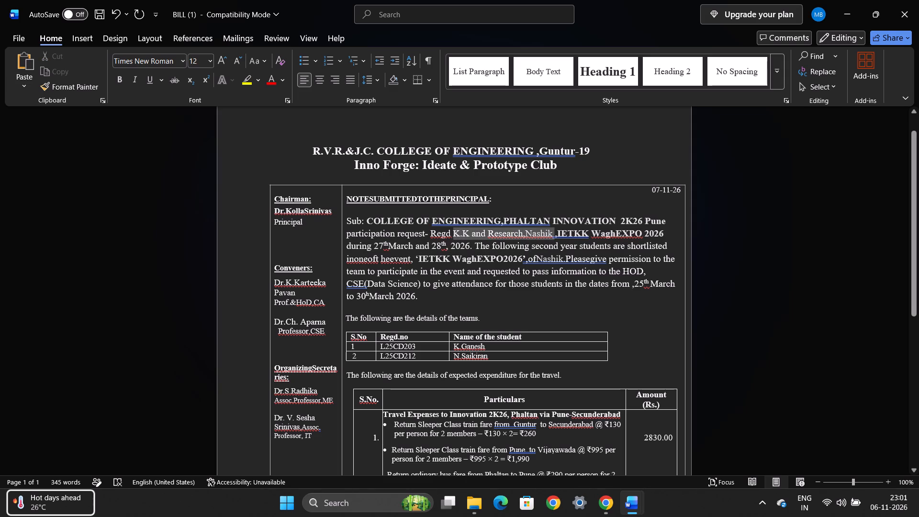
{"action": "left_click_drag", "start_coordinate": [553, 237], "coordinate": [647, 232]}
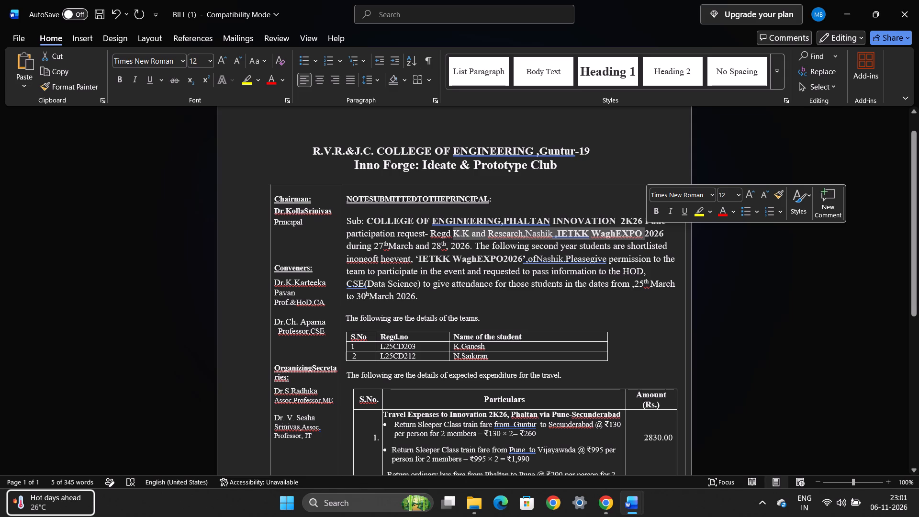
{"action": "key", "text": "BackSpace"}
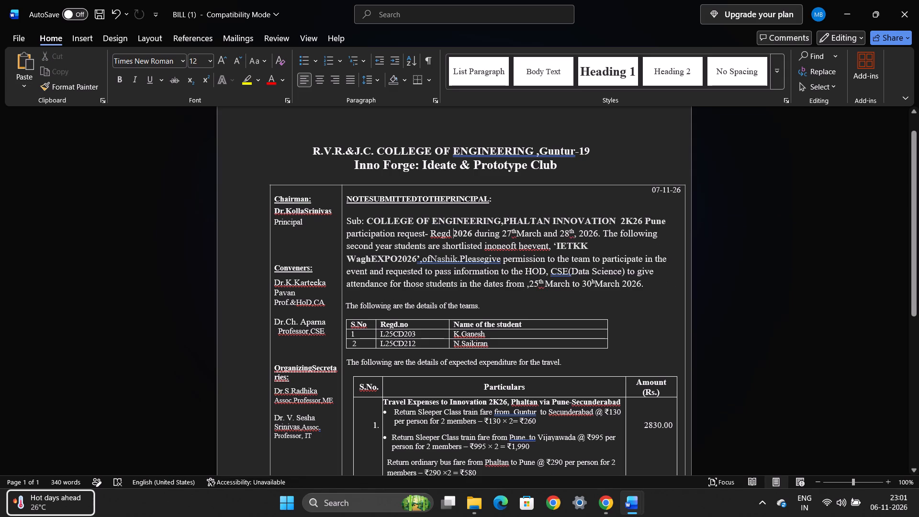
Copy "COLLEGE OF ENGINEERING,PHALTAN INNOVATION" from the subject line to between "Regd" and "2026", removing the extra space before the year.
{"action": "left_click_drag", "start_coordinate": [369, 218], "coordinate": [443, 225]}
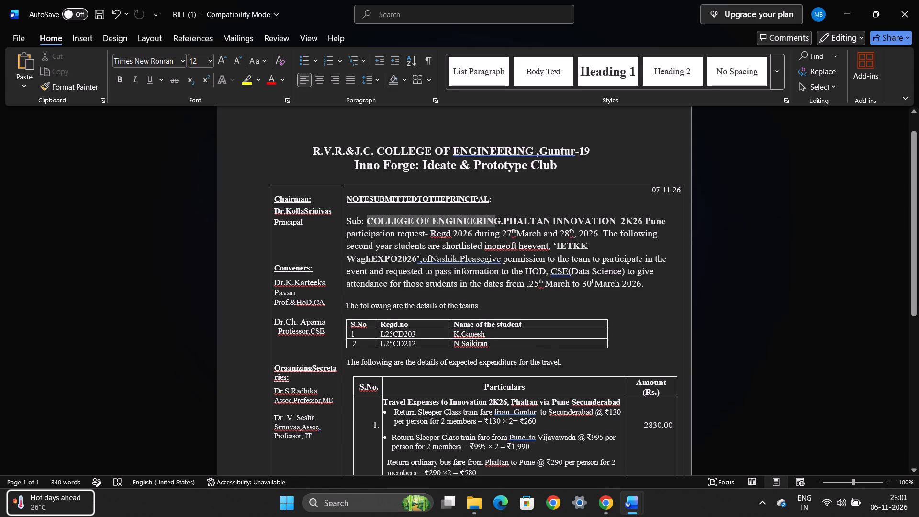
{"action": "left_click_drag", "start_coordinate": [443, 225], "coordinate": [582, 225]}
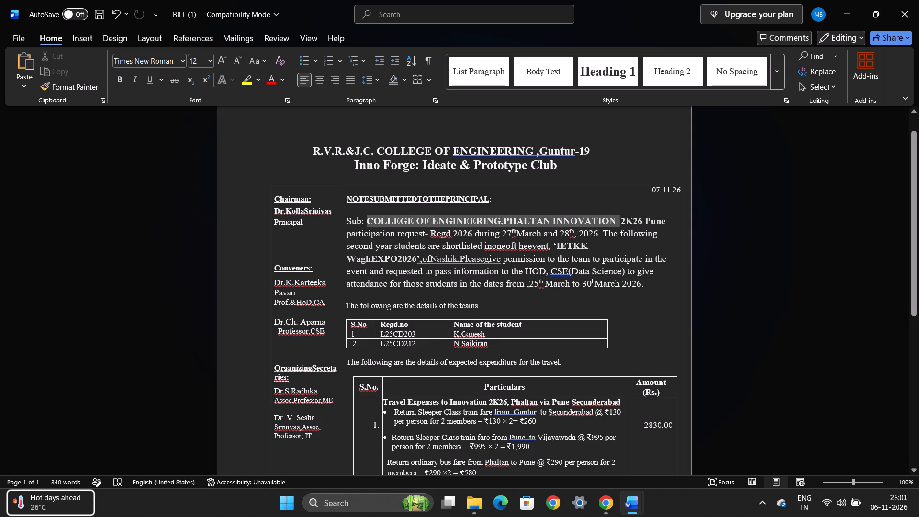
{"action": "left_click_drag", "start_coordinate": [582, 225], "coordinate": [607, 223]}
{"action": "left_click_drag", "start_coordinate": [607, 223], "coordinate": [610, 221]}
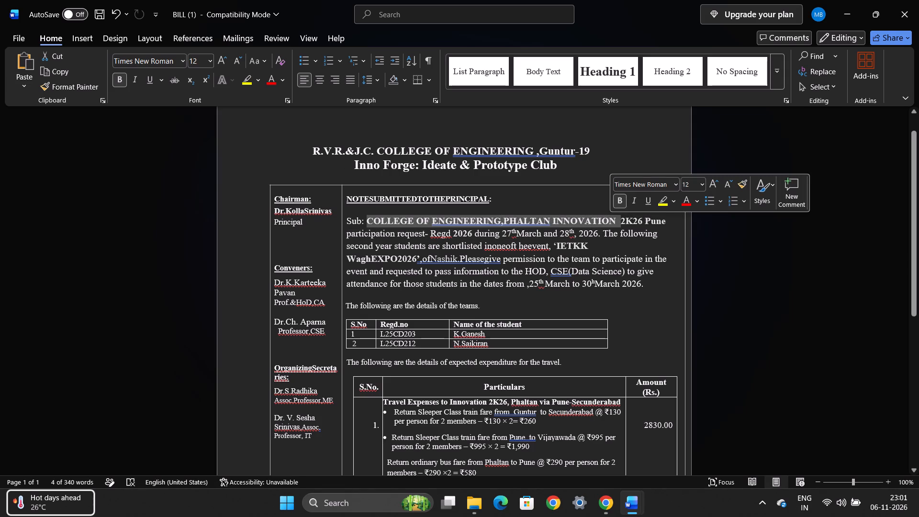
{"action": "key", "text": "ctrl+c"}
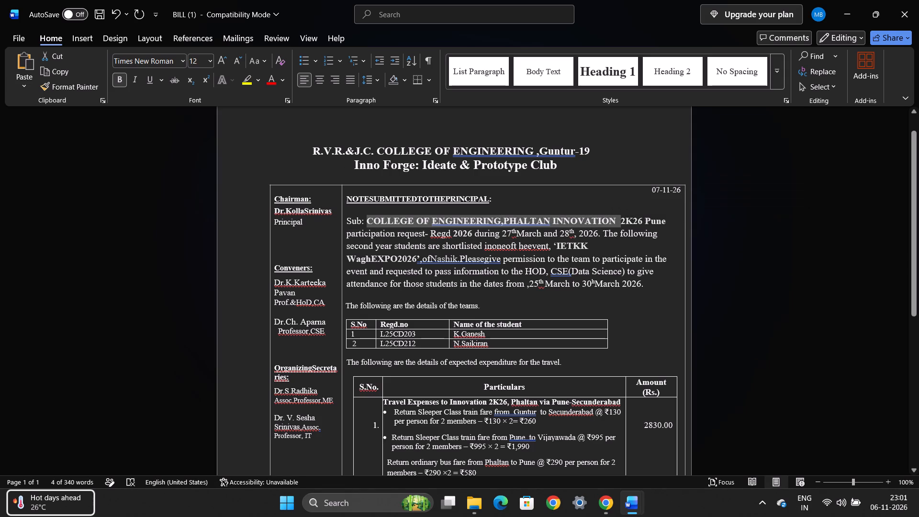
{"action": "left_click", "coordinate": [452, 233]}
{"action": "key", "text": "space"}
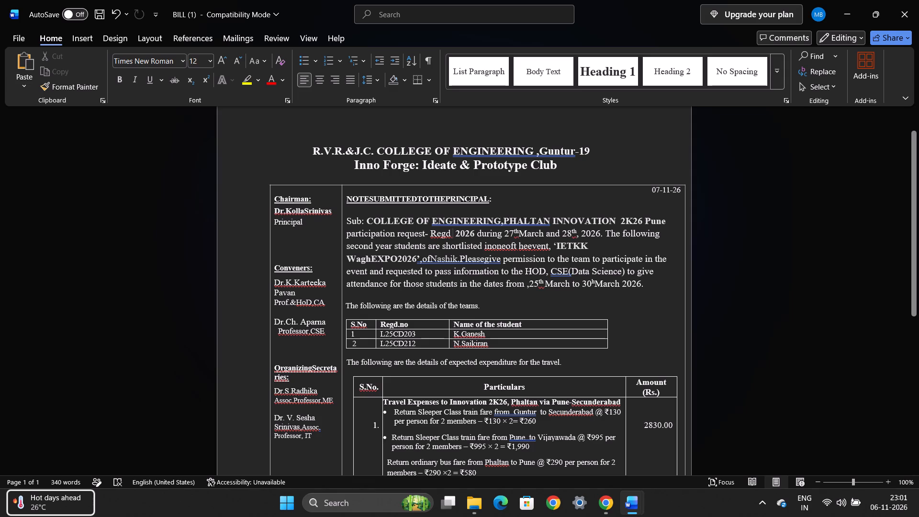
{"action": "key", "text": "ctrl+v"}
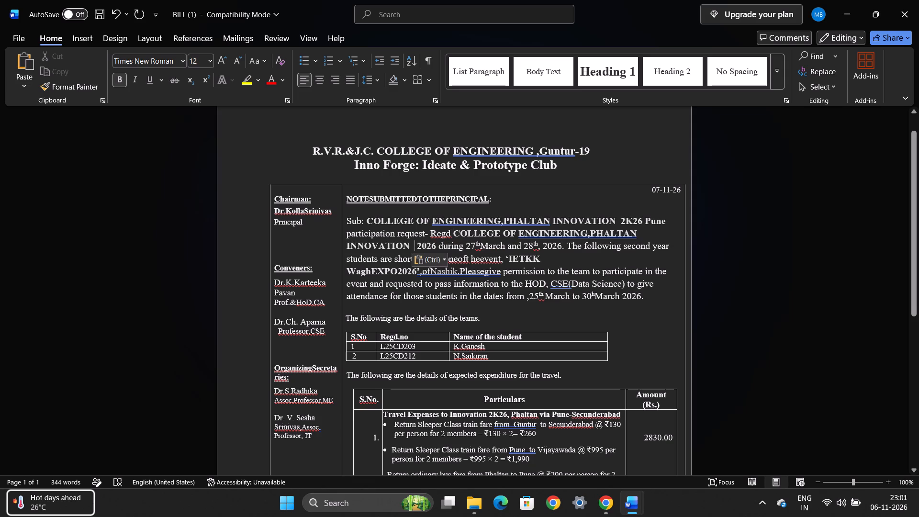
{"action": "left_click", "coordinate": [415, 245]}
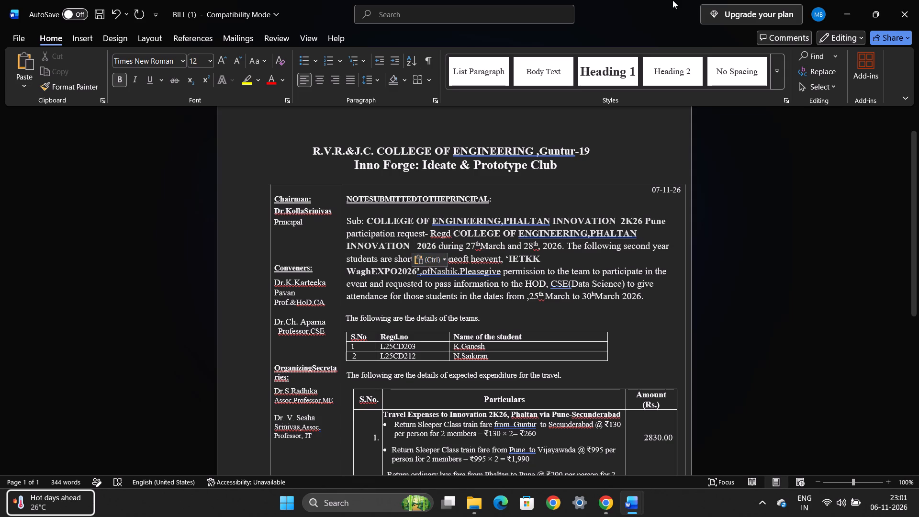
{"action": "key", "text": "BackSpace"}
Change the year after the copied "INNOVATION" in the request sentence to "2k26".
{"action": "key", "text": "Right"}
{"action": "key", "text": "Right"}
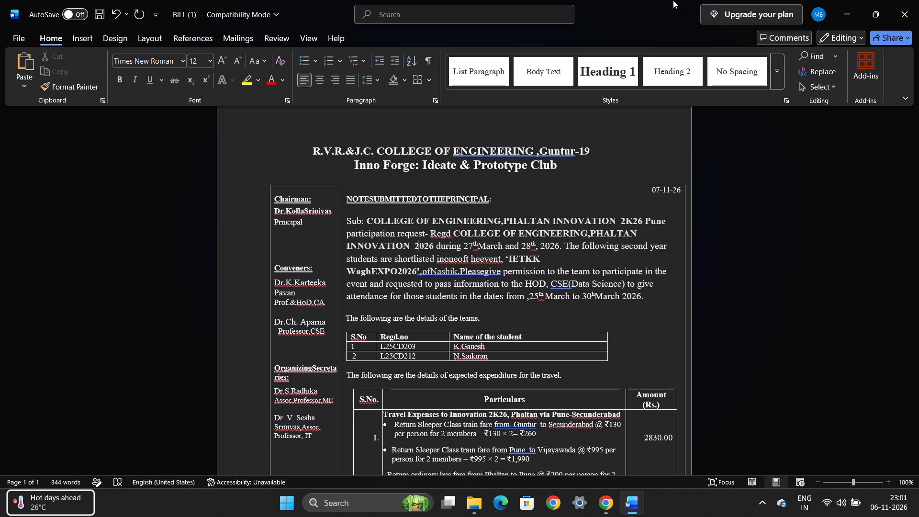
{"action": "key", "text": "Right"}
{"action": "key", "text": "BackSpace"}
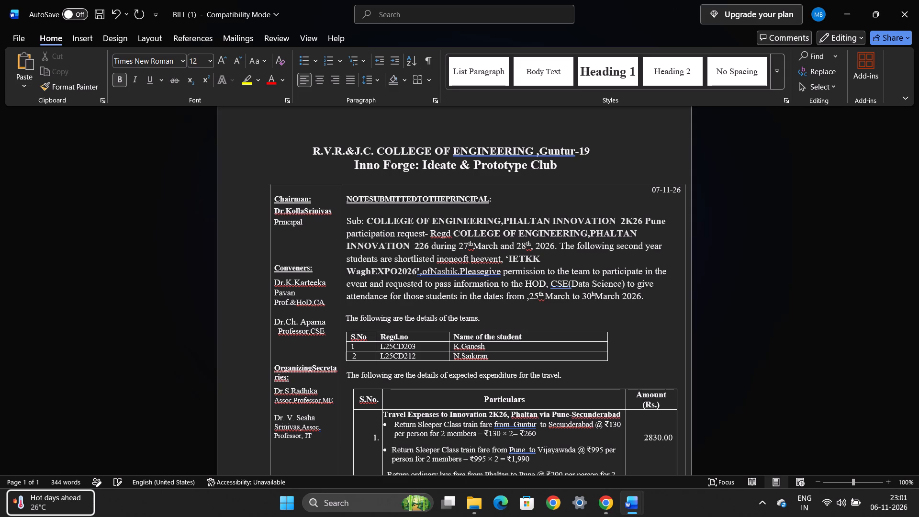
{"action": "key", "text": "k"}
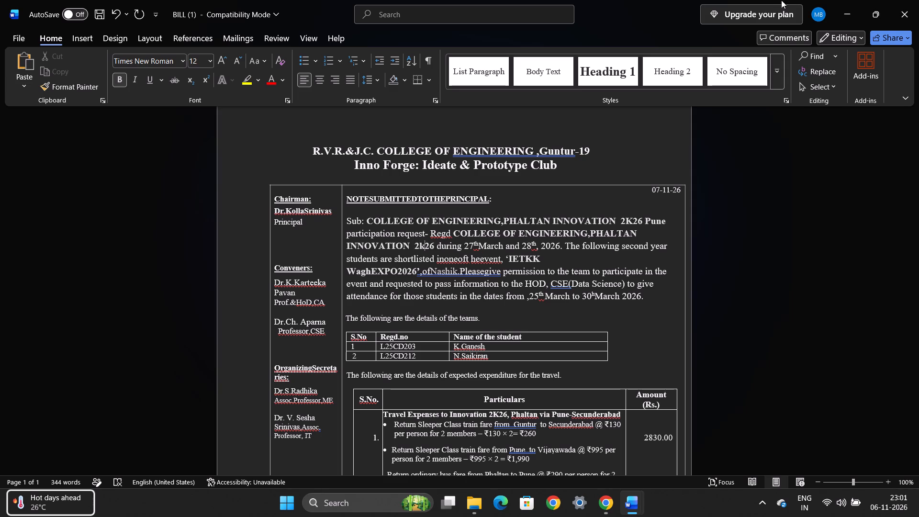
Replace the first event date "27th" with "03rd", keeping its ordinal suffix superscript.
{"action": "left_click", "coordinate": [474, 247]}
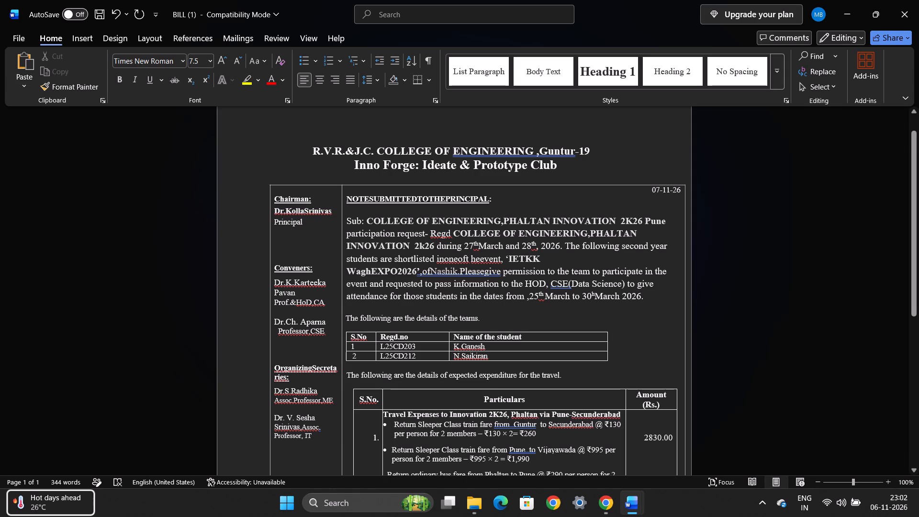
{"action": "key", "text": "BackSpace"}
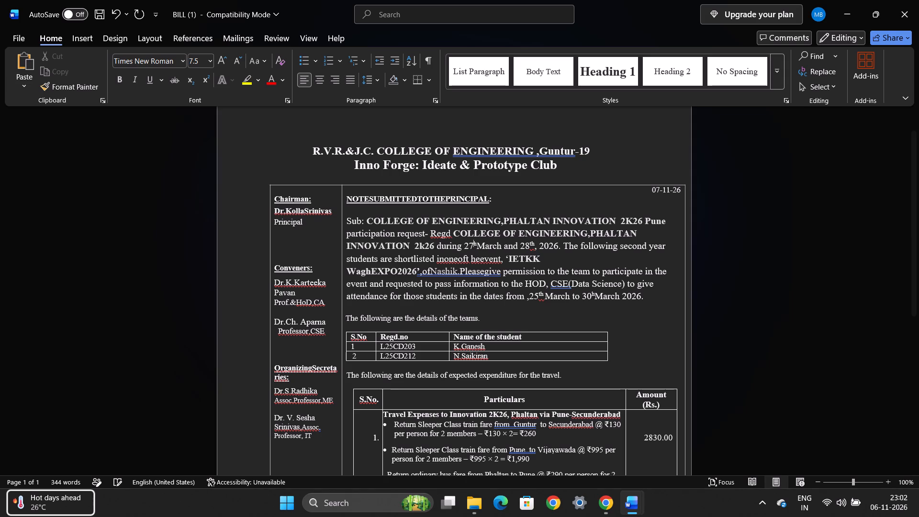
{"action": "key", "text": "BackSpace"}
{"action": "key", "text": "BackSpace"}
{"action": "type", "text": "03"}
{"action": "key", "text": "Right"}
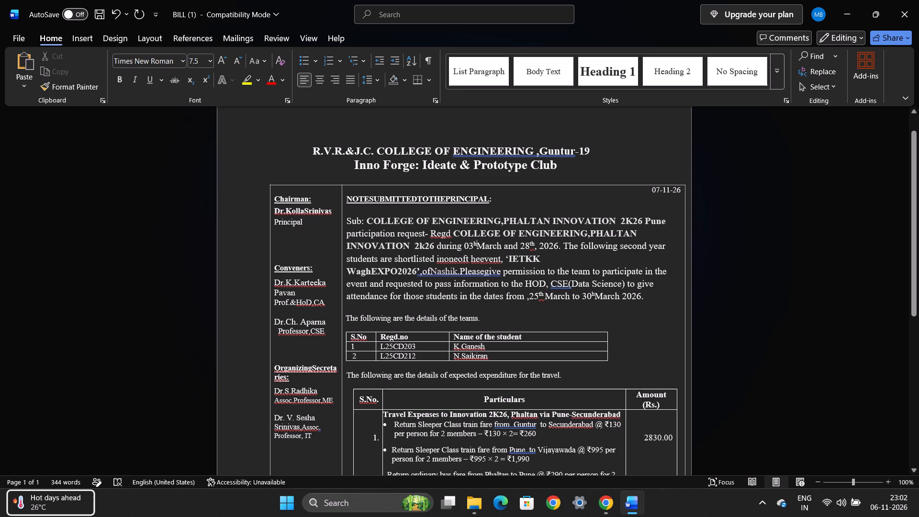
{"action": "key", "text": "BackSpace"}
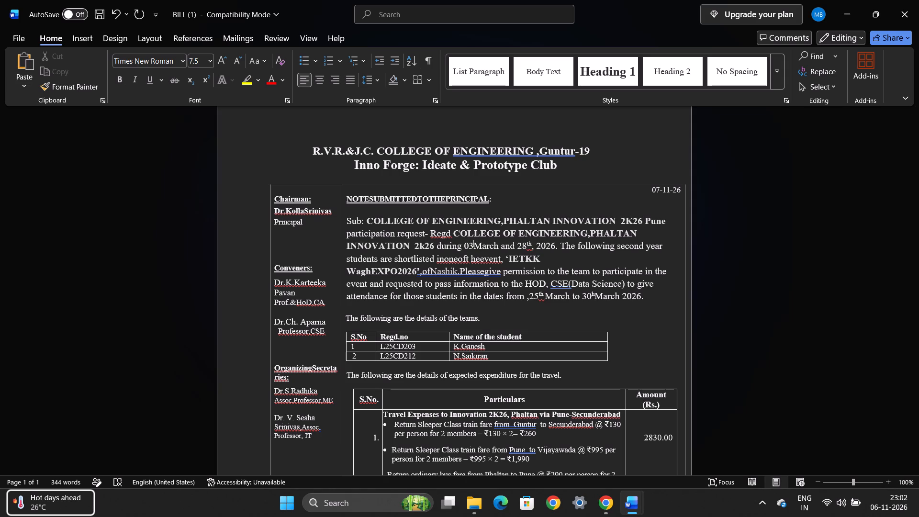
{"action": "type", "text": "rd"}
Delete "March" after the first event date "03rd" in the request sentence.
{"action": "key", "text": "Right"}
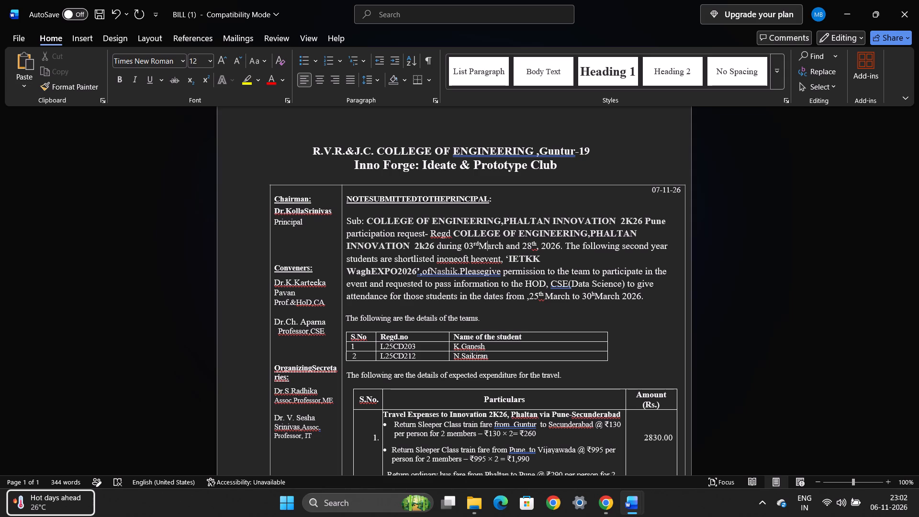
{"action": "key", "text": "Right"}
{"action": "key", "text": "Right"}
{"action": "key", "text": "Right"}
{"action": "key", "text": "Right"}
{"action": "key", "text": "BackSpace"}
{"action": "key", "text": "BackSpace"}
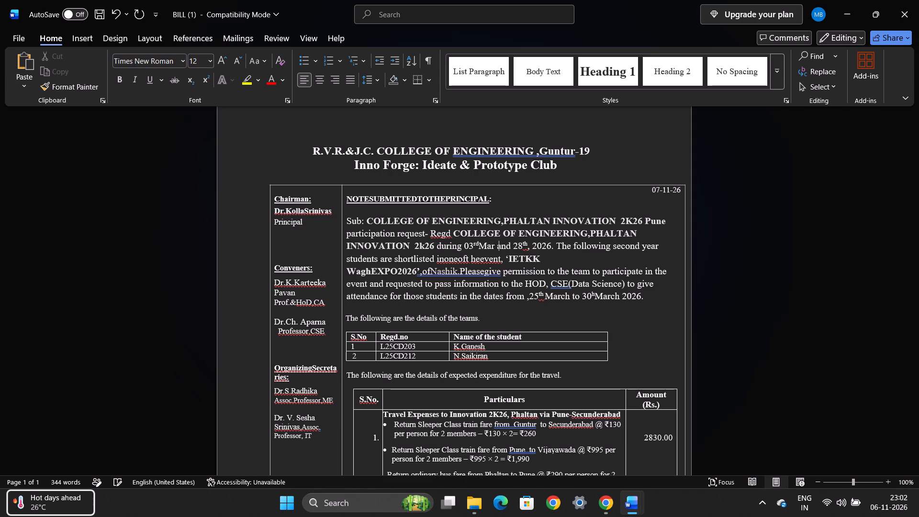
{"action": "key", "text": "BackSpace"}
{"action": "key", "text": "BackSpace"}
{"action": "key", "text": "BackSpace"}
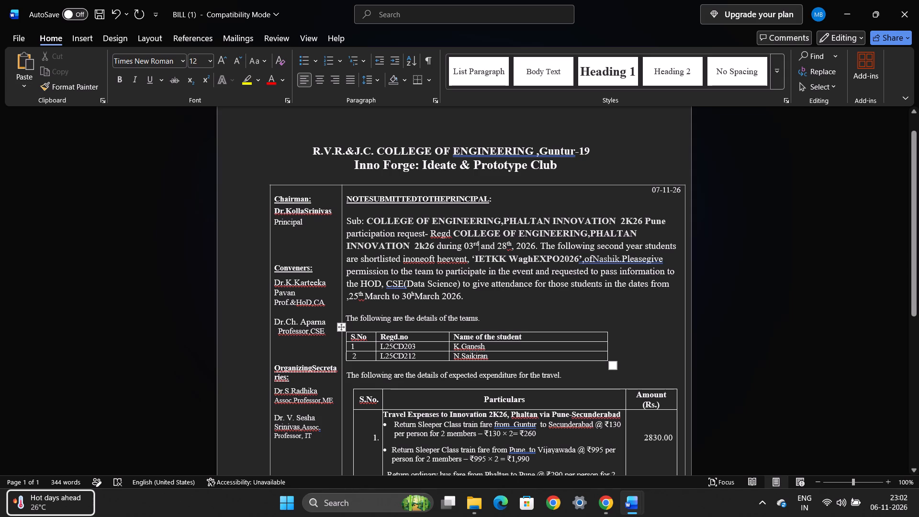
Change the second event date's day number from "28" to "04", keeping its superscript "th".
{"action": "key", "text": "Right"}
{"action": "key", "text": "Right"}
{"action": "key", "text": "Right"}
{"action": "key", "text": "Right"}
{"action": "key", "text": "Right"}
{"action": "key", "text": "Right"}
{"action": "key", "text": "Right"}
{"action": "key", "text": "BackSpace"}
{"action": "key", "text": "BackSpace"}
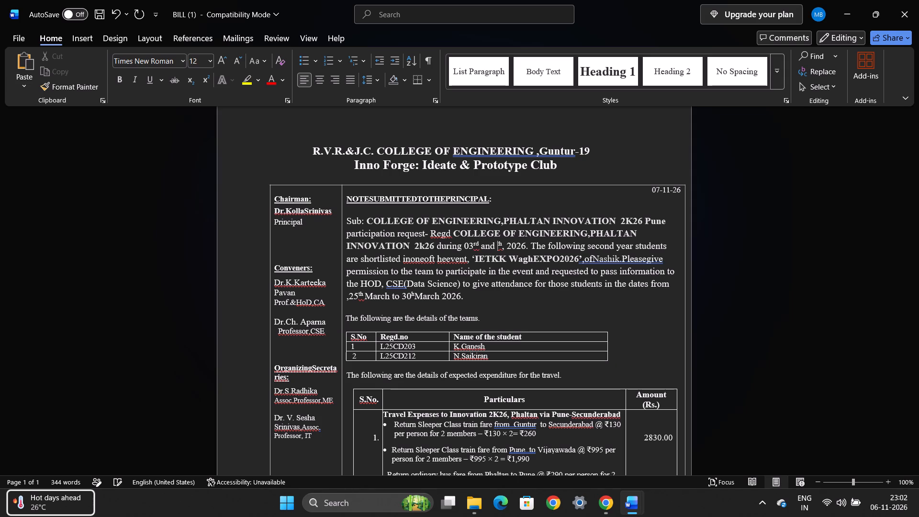
{"action": "type", "text": "04"}
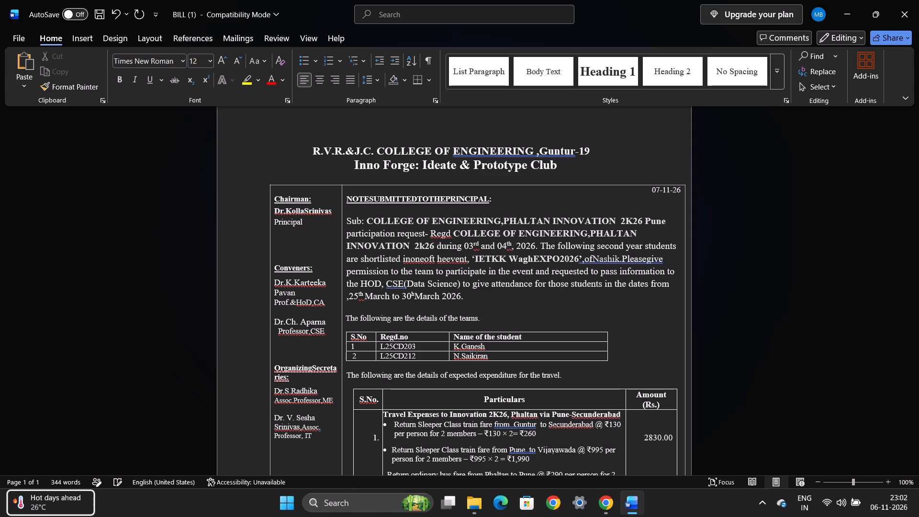
Insert "November" between "04th," and "2026" in the request sentence.
{"action": "key", "text": "Right"}
{"action": "key", "text": "Right"}
{"action": "key", "text": "Right"}
{"action": "key", "text": "space"}
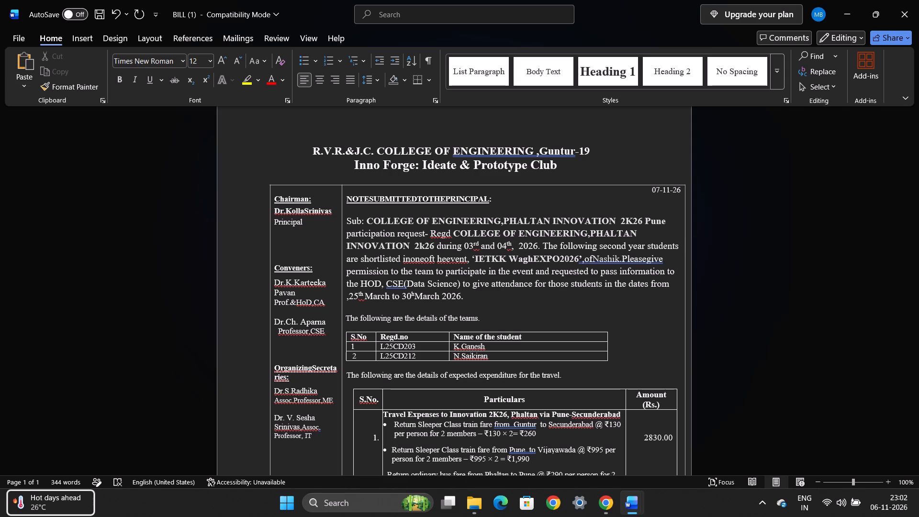
{"action": "key", "text": "BackSpace"}
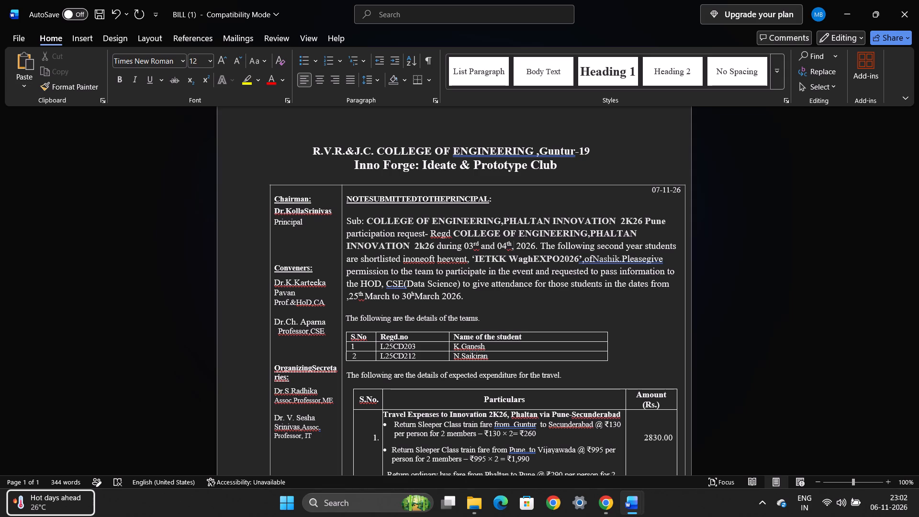
{"action": "key", "text": "Left"}
{"action": "key", "text": "Left"}
{"action": "key", "text": "Left"}
{"action": "key", "text": "Left"}
{"action": "key", "text": "Left"}
{"action": "key", "text": "Left"}
{"action": "key", "text": "Left"}
{"action": "key", "text": "Left"}
{"action": "key", "text": "Left"}
{"action": "key", "text": "Right"}
{"action": "key", "text": "Right"}
{"action": "key", "text": "Right"}
{"action": "key", "text": "Right"}
{"action": "key", "text": "Right"}
{"action": "key", "text": "Right"}
{"action": "key", "text": "Right"}
{"action": "key", "text": "Right"}
{"action": "key", "text": "Right"}
{"action": "key", "text": "shift+n"}
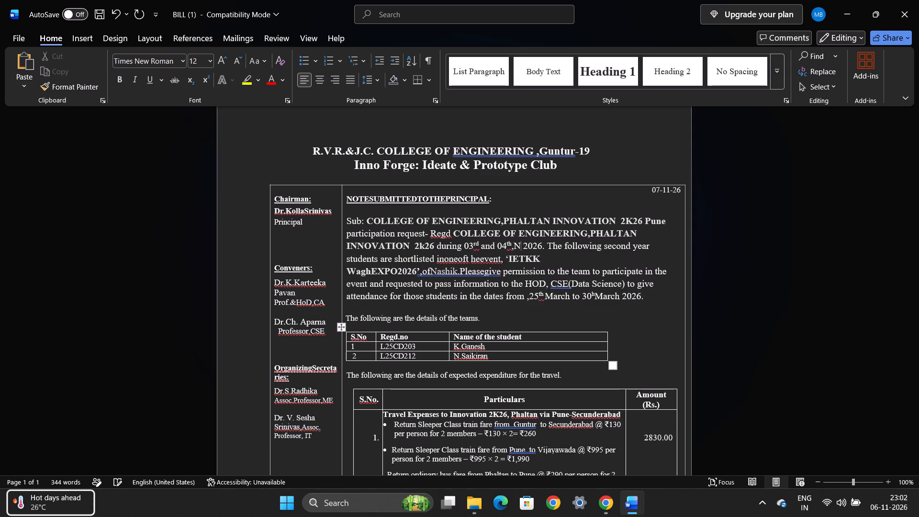
{"action": "type", "text": "onember"}
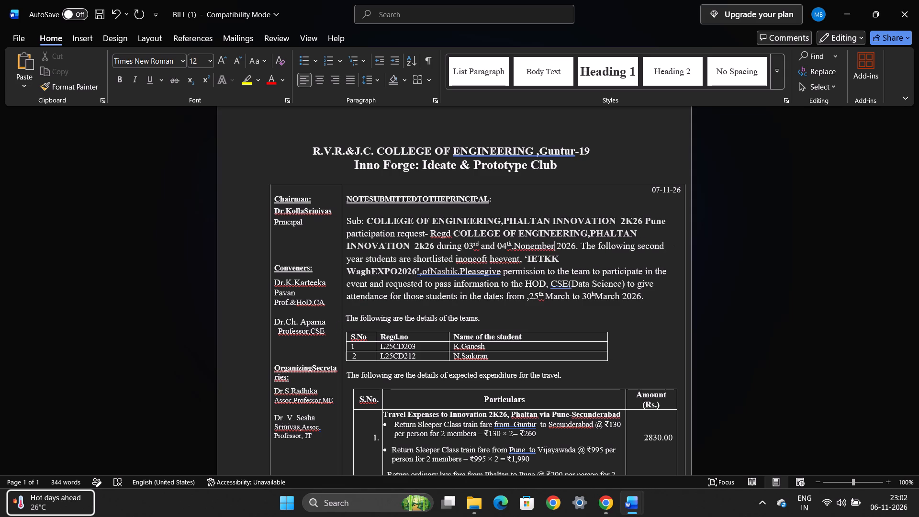
{"action": "key", "text": "Left"}
{"action": "key", "text": "Left"}
{"action": "key", "text": "Left"}
{"action": "key", "text": "Left"}
{"action": "key", "text": "Left"}
{"action": "key", "text": "BackSpace"}
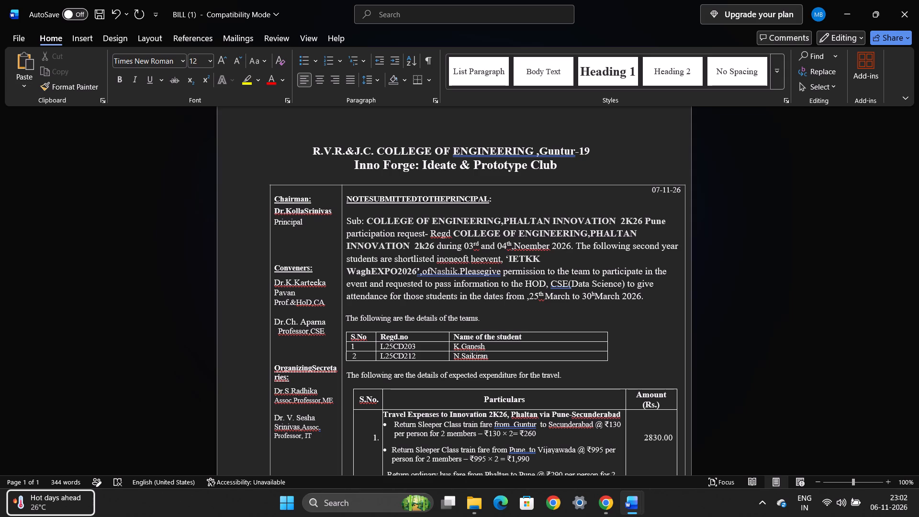
{"action": "key", "text": "v"}
Replace "second" with "Third" before "year students" in the request text.
{"action": "key", "text": "Right"}
{"action": "key", "text": "Right"}
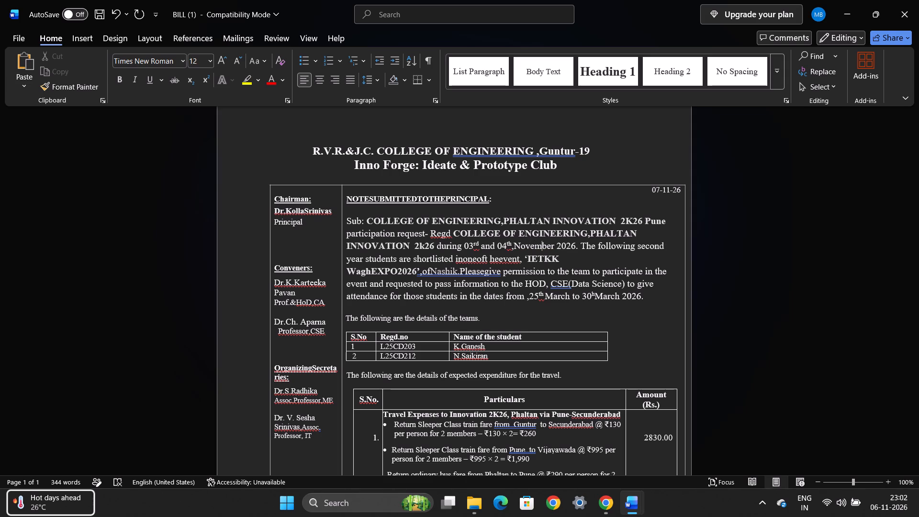
{"action": "key", "text": "Right"}
{"action": "key", "text": "Right"}
{"action": "key", "text": "Right"}
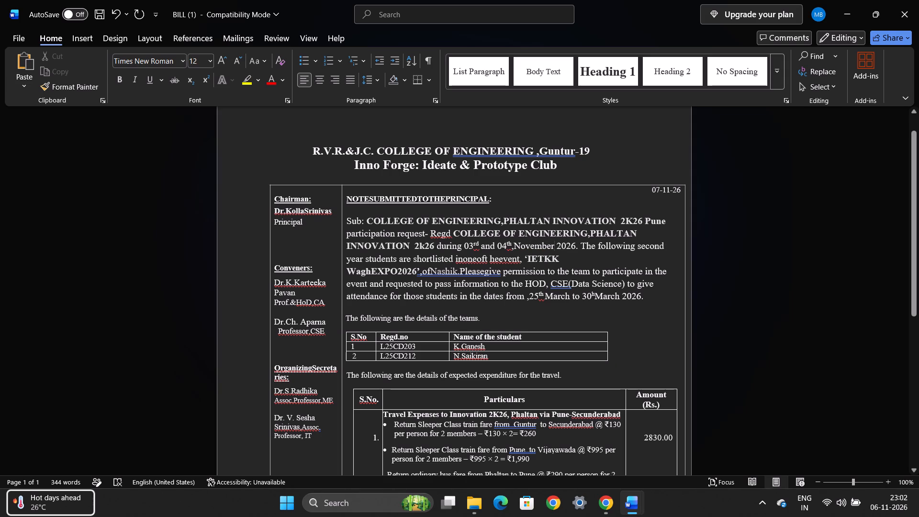
{"action": "key", "text": "Right"}
{"action": "key", "text": "Right"}
{"action": "key", "text": "Right"}
{"action": "key", "text": "Right"}
{"action": "key", "text": "Right"}
{"action": "key", "text": "Right"}
{"action": "key", "text": "Right"}
{"action": "key", "text": "Right"}
{"action": "key", "text": "Right"}
{"action": "key", "text": "Right"}
{"action": "key", "text": "Right"}
{"action": "key", "text": "Right"}
{"action": "key", "text": "Right"}
{"action": "key", "text": "Right"}
{"action": "key", "text": "Right"}
{"action": "key", "text": "Right"}
{"action": "key", "text": "Right"}
{"action": "key", "text": "Right"}
{"action": "key", "text": "Right"}
{"action": "key", "text": "Right"}
{"action": "key", "text": "Right"}
{"action": "key", "text": "Right"}
{"action": "key", "text": "Right"}
{"action": "key", "text": "Right"}
{"action": "key", "text": "Right"}
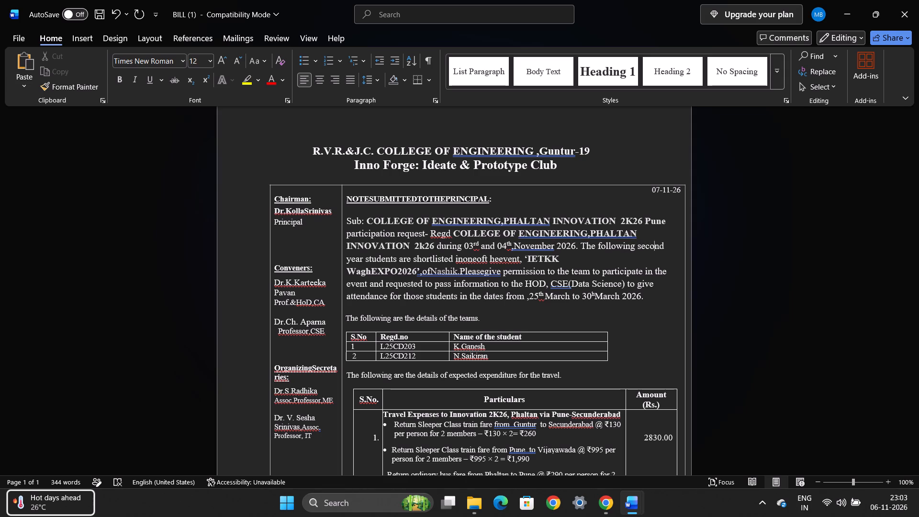
{"action": "key", "text": "Right"}
{"action": "key", "text": "Right"}
{"action": "key", "text": "BackSpace"}
{"action": "key", "text": "BackSpace"}
{"action": "key", "text": "BackSpace"}
{"action": "key", "text": "BackSpace"}
{"action": "key", "text": "BackSpace"}
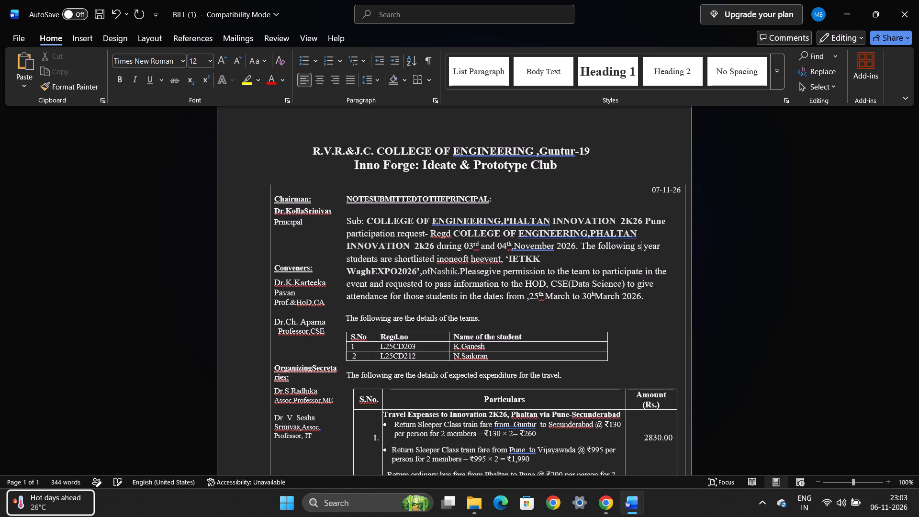
{"action": "key", "text": "BackSpace"}
{"action": "key", "text": "shift+t"}
{"action": "type", "text": "hird"}
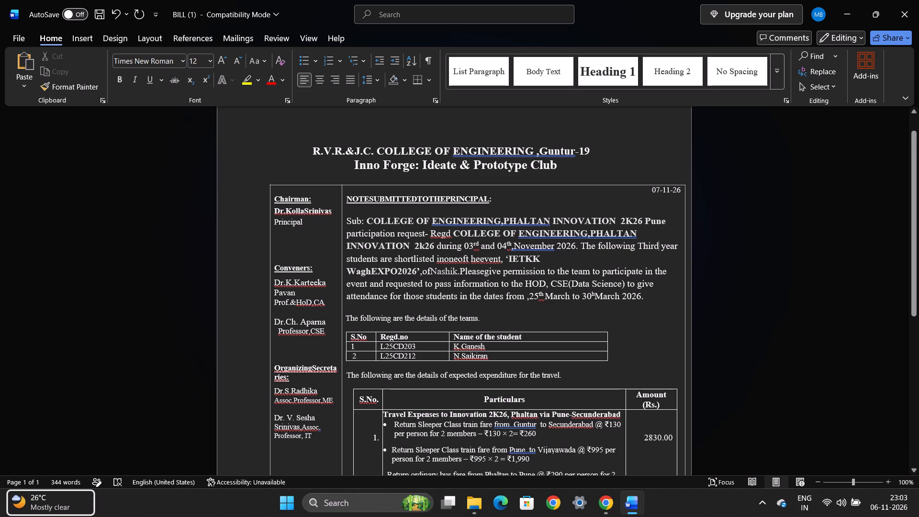
Replace "shortlisted inoneoft heevent, 'IETKK" with "Participated in" before "WaghEXPO2026" in the request text.
{"action": "left_click", "coordinate": [542, 259]}
{"action": "key", "text": "BackSpace"}
{"action": "key", "text": "BackSpace"}
{"action": "key", "text": "BackSpace"}
{"action": "key", "text": "BackSpace"}
{"action": "key", "text": "BackSpace"}
{"action": "key", "text": "BackSpace"}
{"action": "key", "text": "BackSpace"}
{"action": "key", "text": "BackSpace"}
{"action": "key", "text": "BackSpace"}
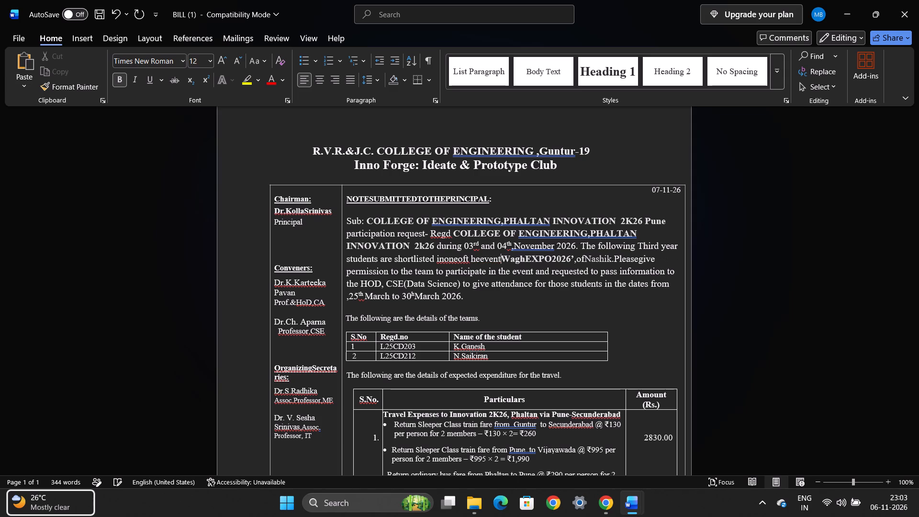
{"action": "key", "text": "BackSpace"}
{"action": "key", "text": "BackSpace"}
{"action": "key", "text": "BackSpace"}
{"action": "key", "text": "BackSpace"}
{"action": "key", "text": "BackSpace"}
{"action": "key", "text": "BackSpace"}
{"action": "key", "text": "BackSpace"}
{"action": "key", "text": "BackSpace"}
{"action": "key", "text": "BackSpace"}
{"action": "key", "text": "BackSpace"}
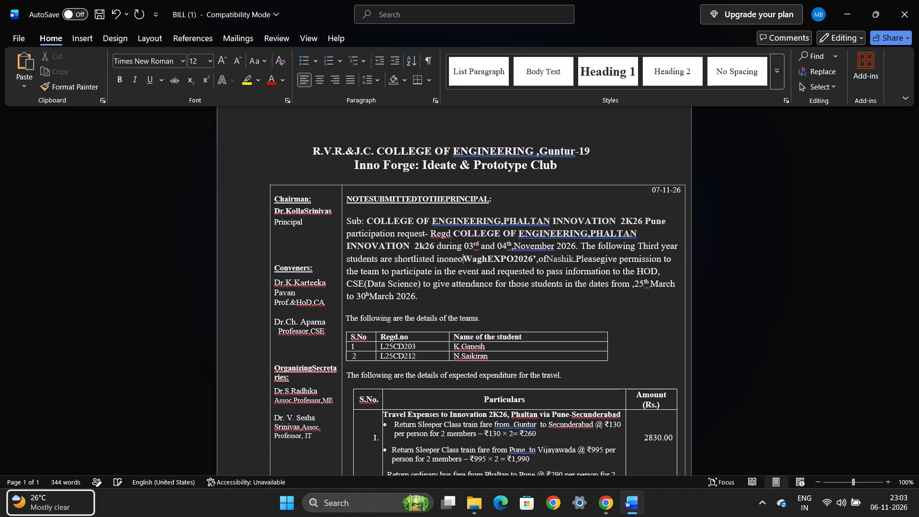
{"action": "key", "text": "BackSpace"}
{"action": "key", "text": "BackSpace"}
{"action": "key", "text": "BackSpace"}
{"action": "key", "text": "BackSpace"}
{"action": "key", "text": "BackSpace"}
{"action": "key", "text": "BackSpace"}
{"action": "key", "text": "BackSpace"}
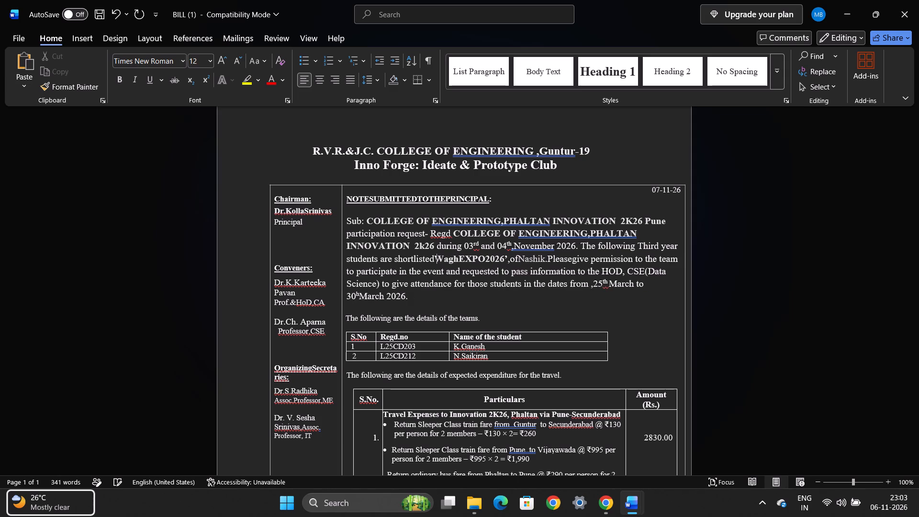
{"action": "key", "text": "BackSpace"}
{"action": "key", "text": "BackSpace"}
{"action": "key", "text": "BackSpace"}
{"action": "key", "text": "BackSpace"}
{"action": "key", "text": "BackSpace"}
{"action": "key", "text": "BackSpace"}
{"action": "key", "text": "BackSpace"}
{"action": "key", "text": "BackSpace"}
{"action": "key", "text": "BackSpace"}
{"action": "key", "text": "BackSpace"}
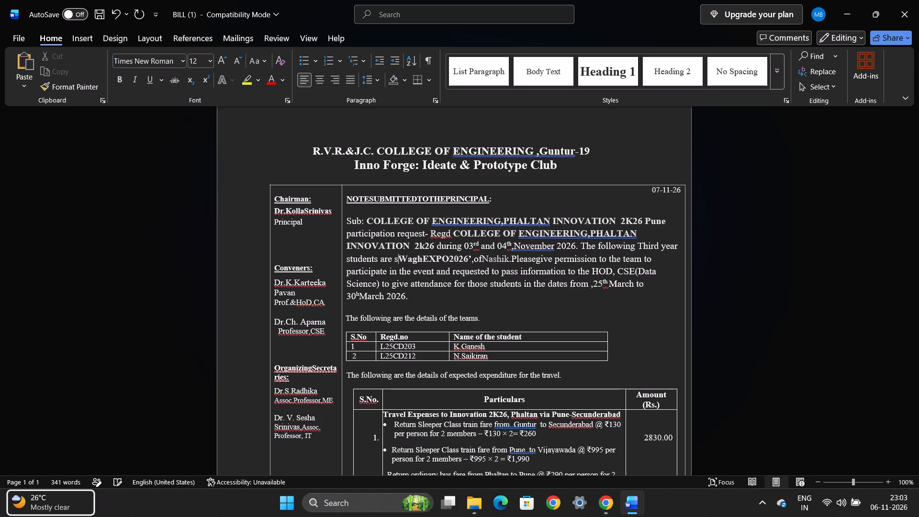
{"action": "key", "text": "BackSpace"}
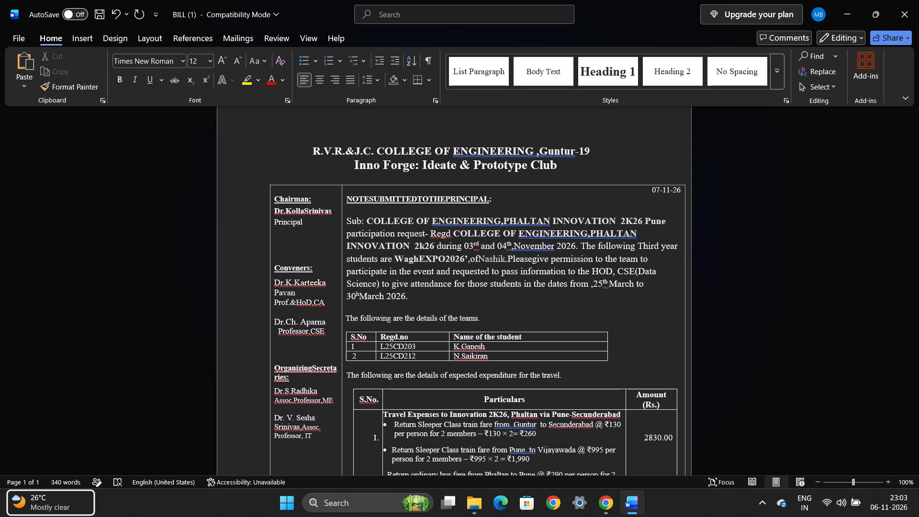
{"action": "key", "text": "shift+p"}
{"action": "type", "text": "articipated"}
{"action": "key", "text": "space"}
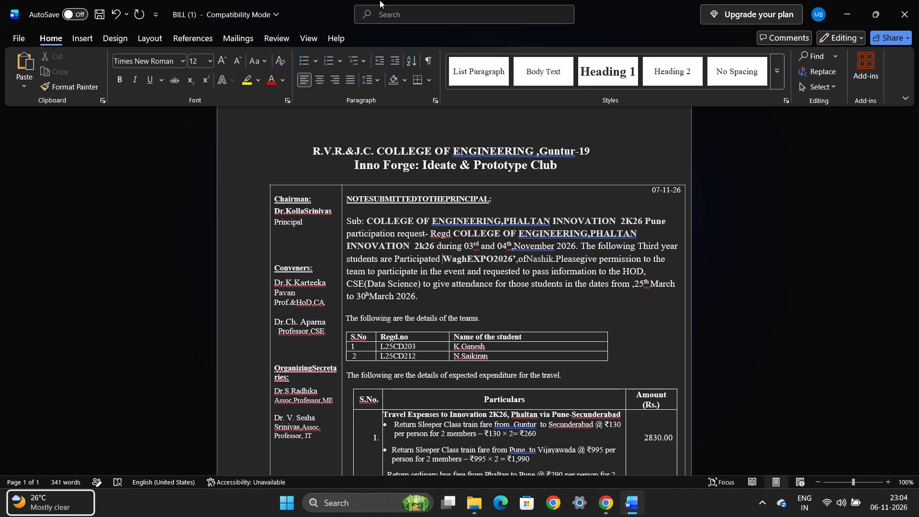
{"action": "type", "text": "in"}
{"action": "key", "text": "space"}
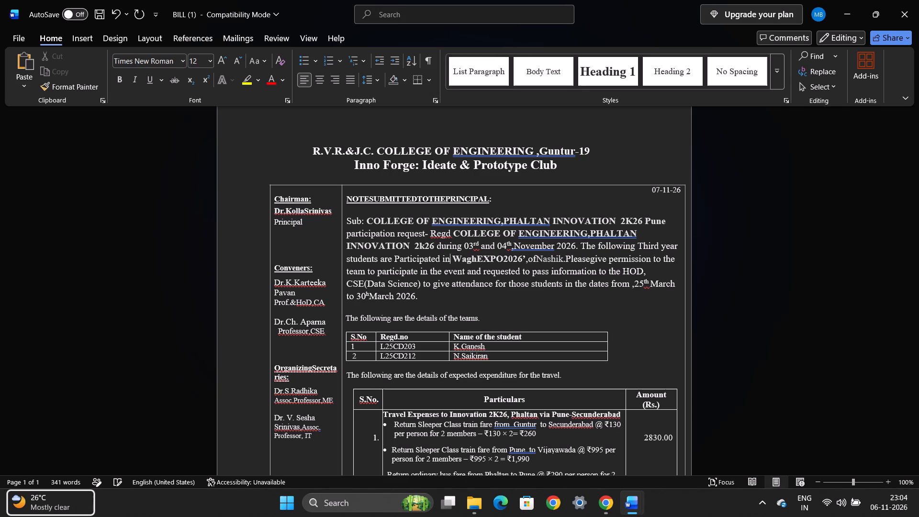
Replace "WaghEXP" with "INNOVATION" and a space after "Participated in" in the request text.
{"action": "key", "text": "shift+Right"}
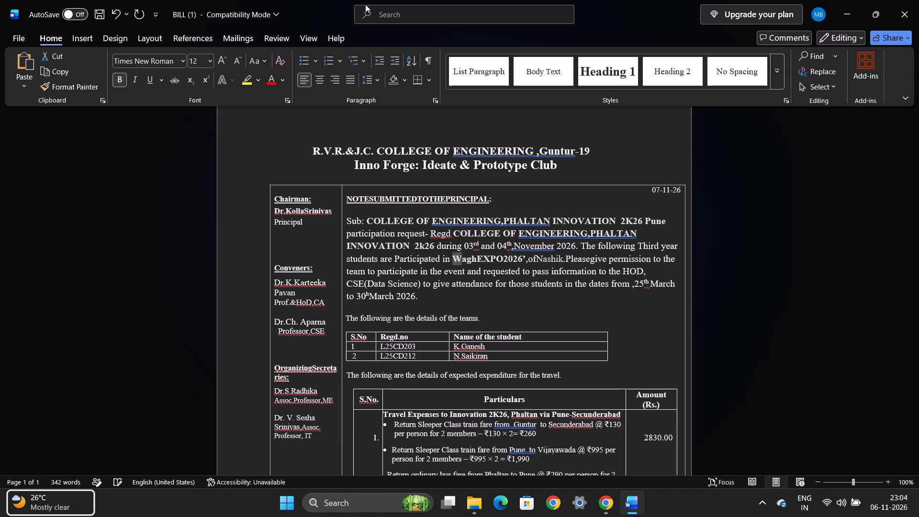
{"action": "key", "text": "shift+Right"}
{"action": "key", "text": "shift+Right"}
{"action": "key", "text": "shift+Right"}
{"action": "key", "text": "shift+Right"}
{"action": "key", "text": "shift+Right"}
{"action": "key", "text": "shift+Right"}
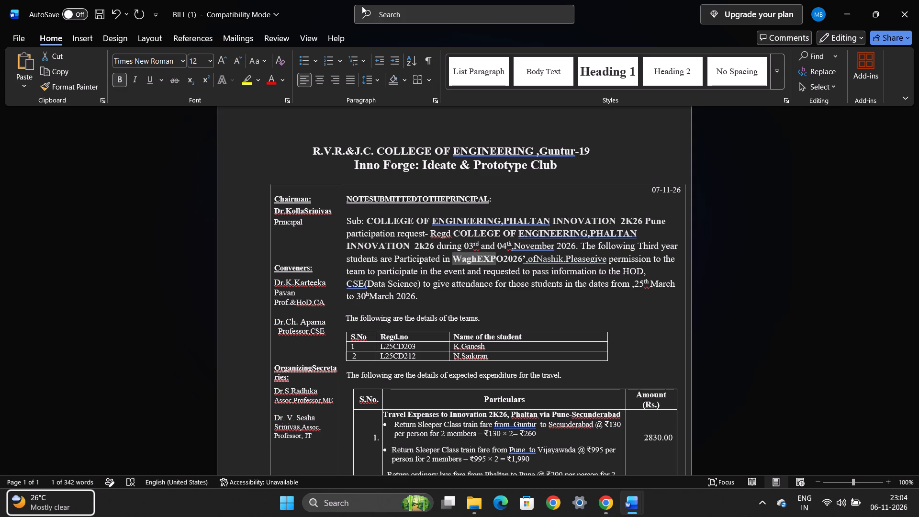
{"action": "key", "text": "i"}
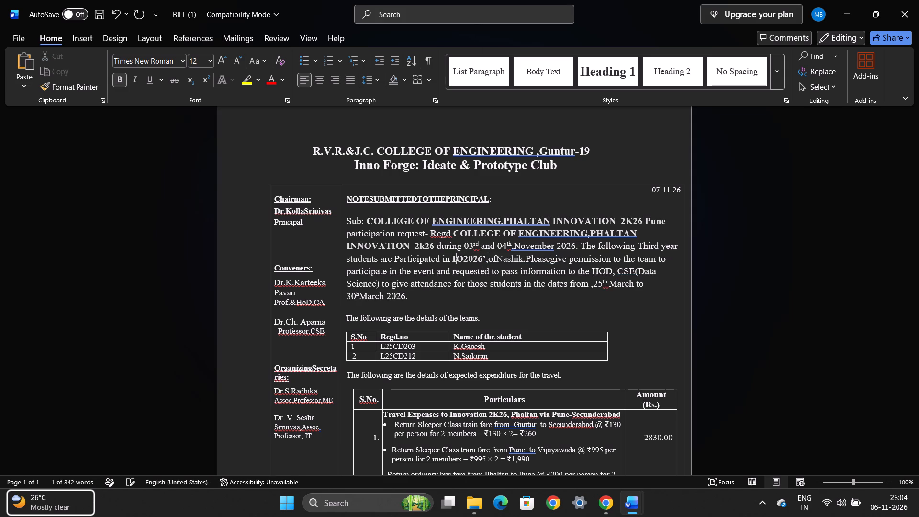
{"action": "type", "text": "NNOVATION"}
{"action": "key", "text": "space"}
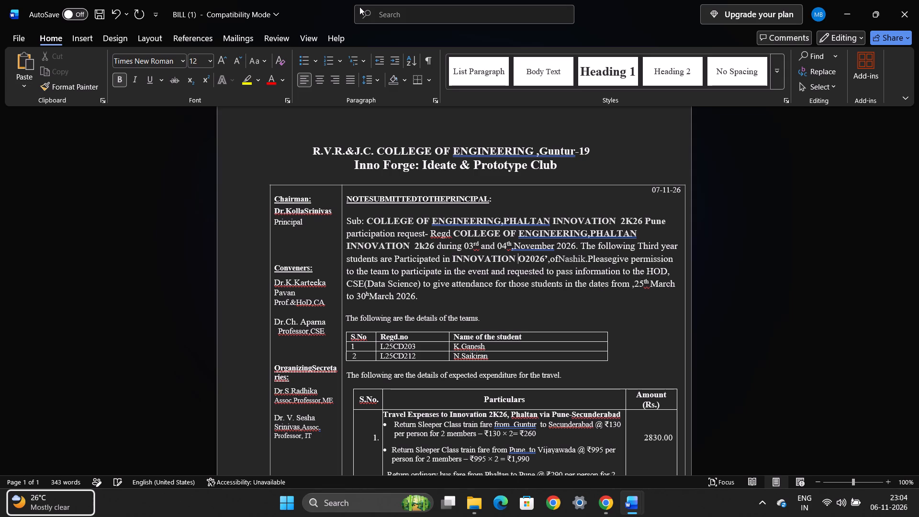
Change "O2026" to "2K26" after "INNOVATION" in the request text.
{"action": "key", "text": "Right"}
{"action": "key", "text": "Right"}
{"action": "key", "text": "Right"}
{"action": "key", "text": "Right"}
{"action": "key", "text": "Left"}
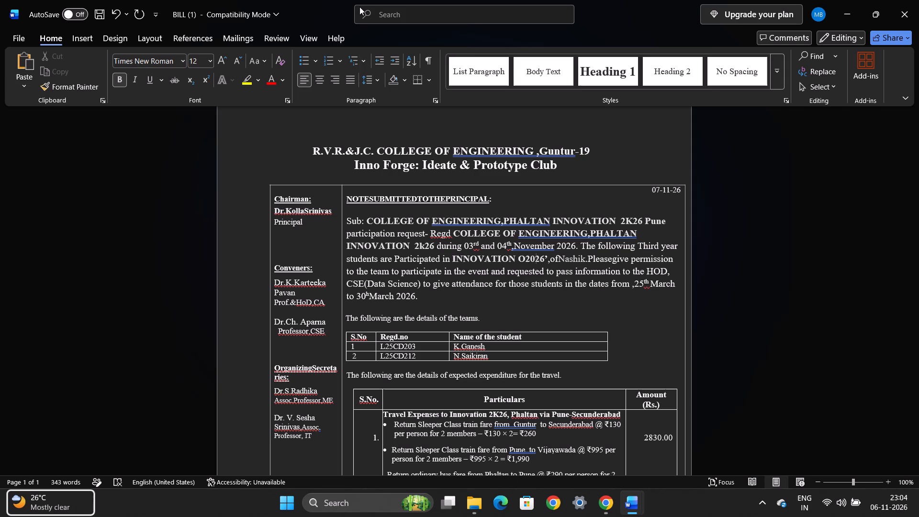
{"action": "key", "text": "Left"}
{"action": "key", "text": "Left"}
{"action": "key", "text": "BackSpace"}
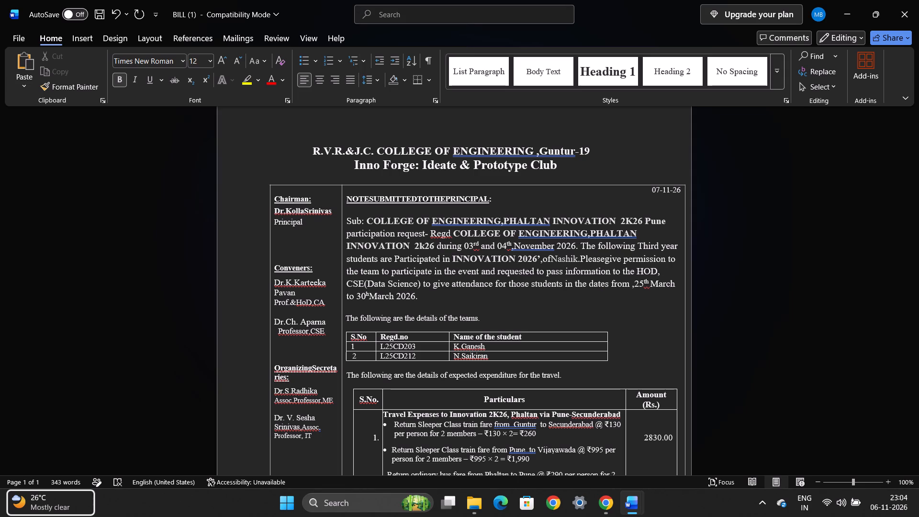
{"action": "key", "text": "Right"}
{"action": "key", "text": "Delete"}
{"action": "key", "text": "k"}
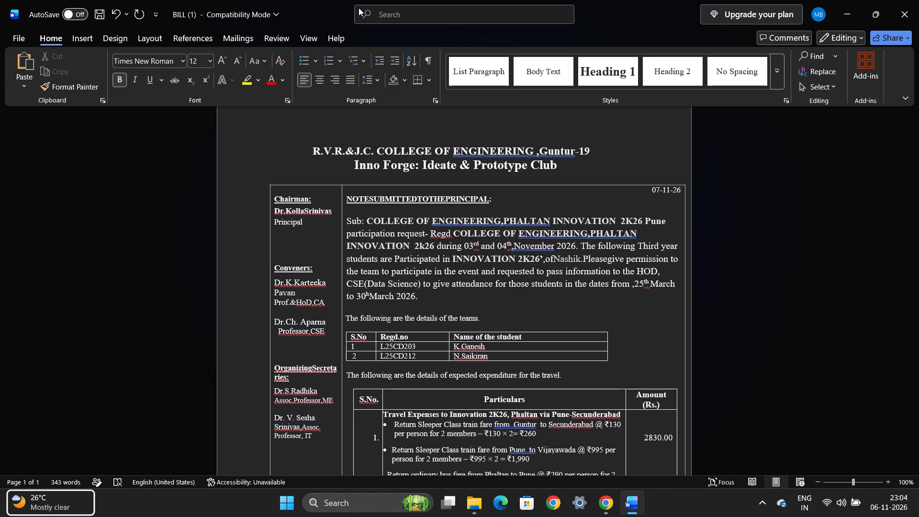
Replace "Nashik" with "Phaltan" in the request text, adding a space after "of".
{"action": "key", "text": "Right"}
{"action": "key", "text": "Right"}
{"action": "key", "text": "Right"}
{"action": "key", "text": "Right"}
{"action": "left_click", "coordinate": [553, 259]}
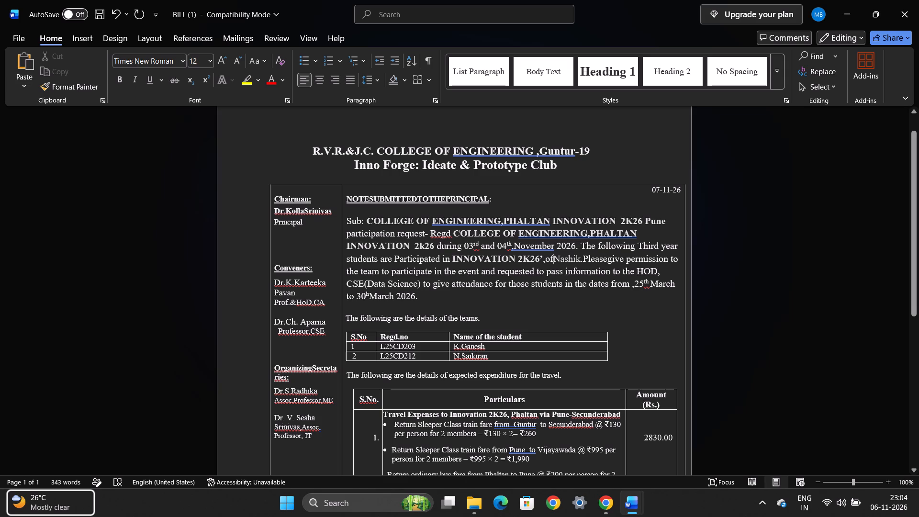
{"action": "key", "text": "space"}
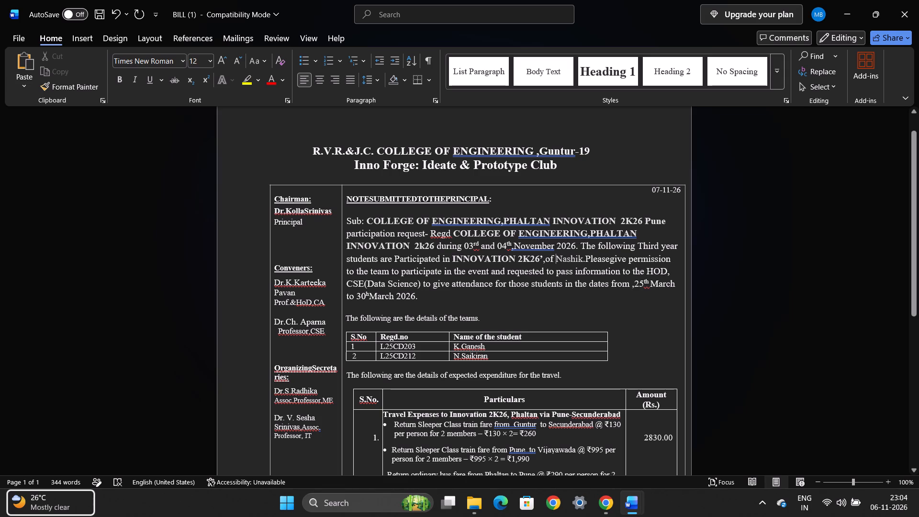
{"action": "left_click", "coordinate": [582, 259]}
{"action": "key", "text": "BackSpace"}
{"action": "key", "text": "BackSpace"}
{"action": "key", "text": "BackSpace"}
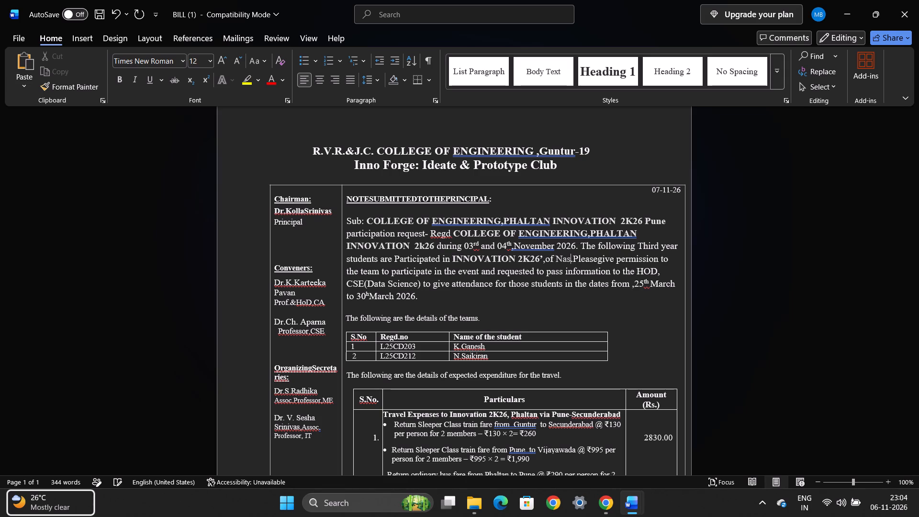
{"action": "key", "text": "BackSpace"}
{"action": "key", "text": "BackSpace"}
{"action": "key", "text": "BackSpace"}
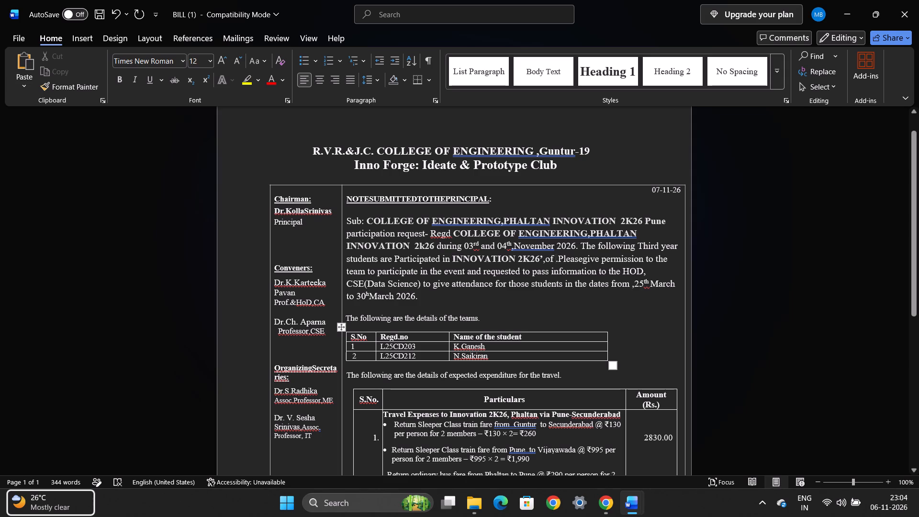
{"action": "key", "text": "o"}
{"action": "key", "text": "BackSpace"}
{"action": "key", "text": "p"}
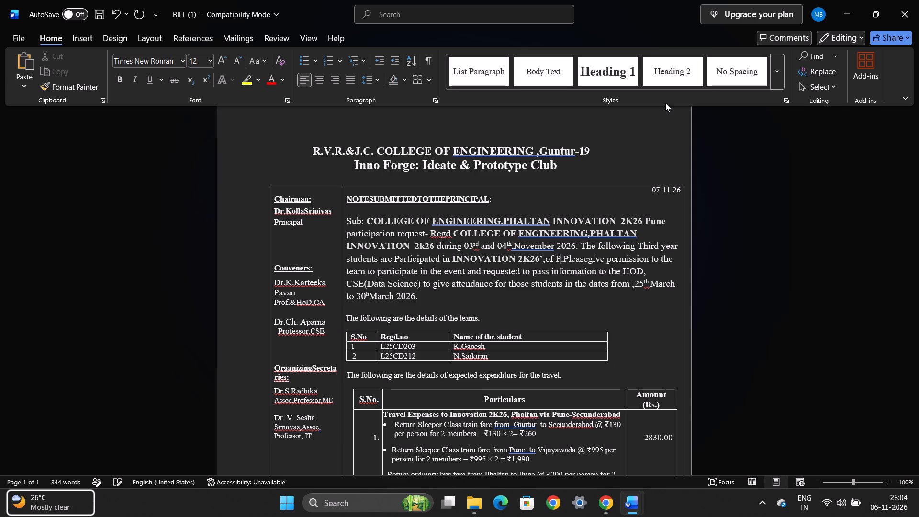
{"action": "type", "text": "haltan"}
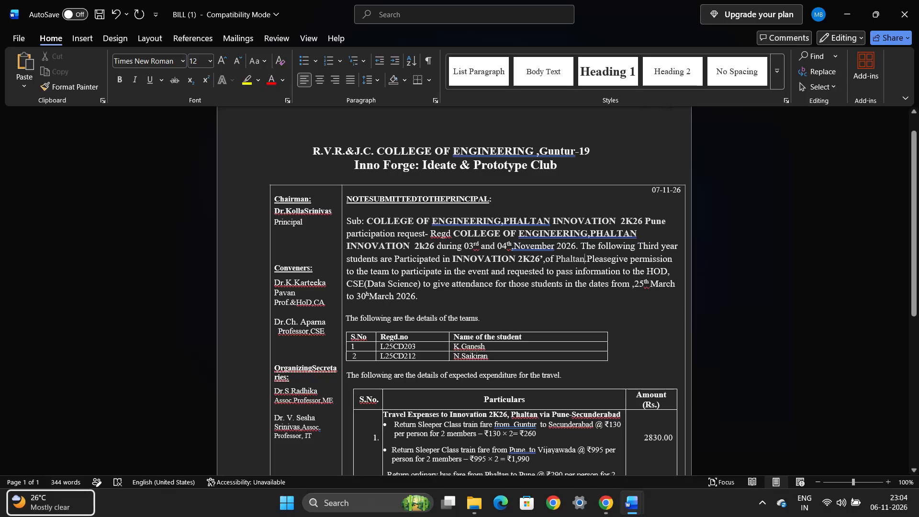
Insert a space between "Please" and "give" in the request text.
{"action": "left_click", "coordinate": [612, 259]}
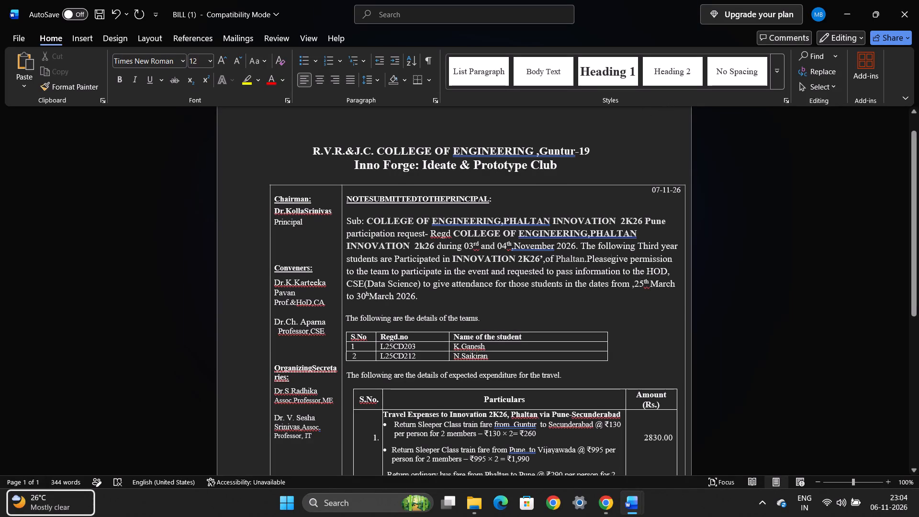
{"action": "key", "text": "space"}
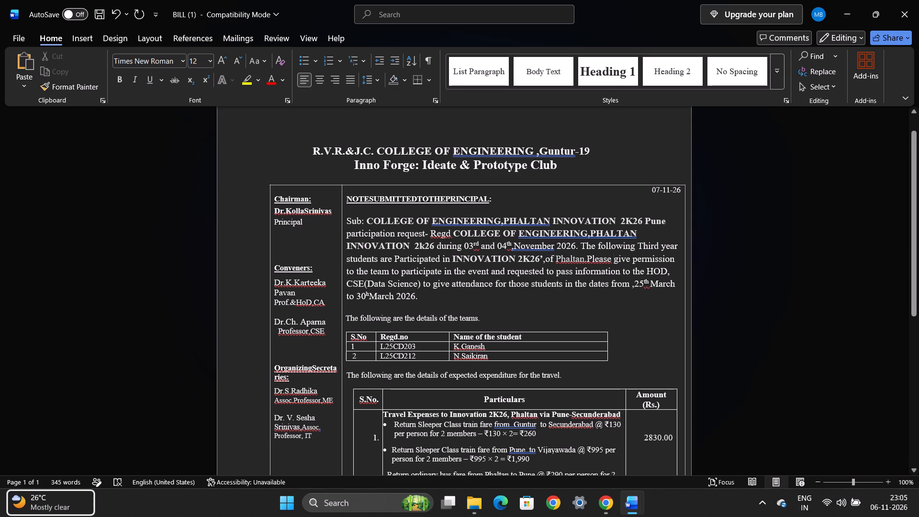
Replace the March attendance dates with a copy of "03rd and 04th,November" from the request sentence, followed by "2026.".
{"action": "scroll", "coordinate": [558, 283], "scroll_direction": "down", "scroll_amount": 2}
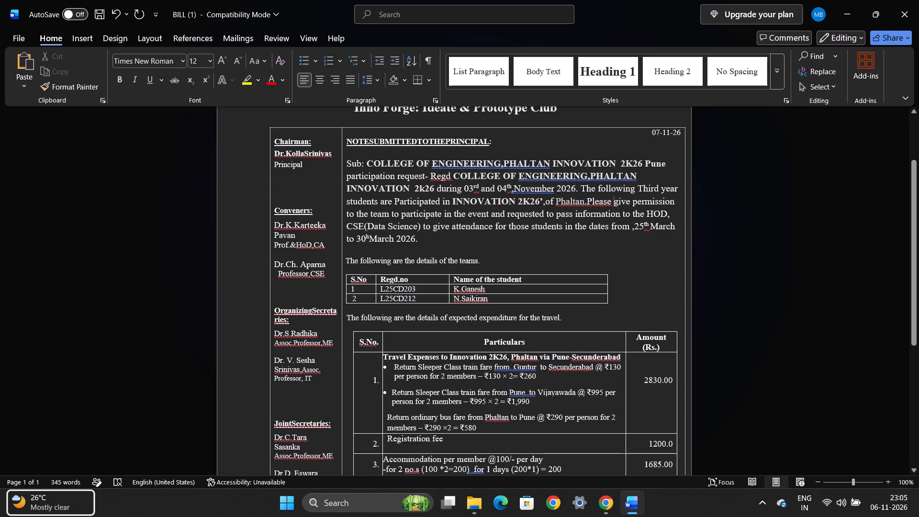
{"action": "left_click", "coordinate": [635, 227]}
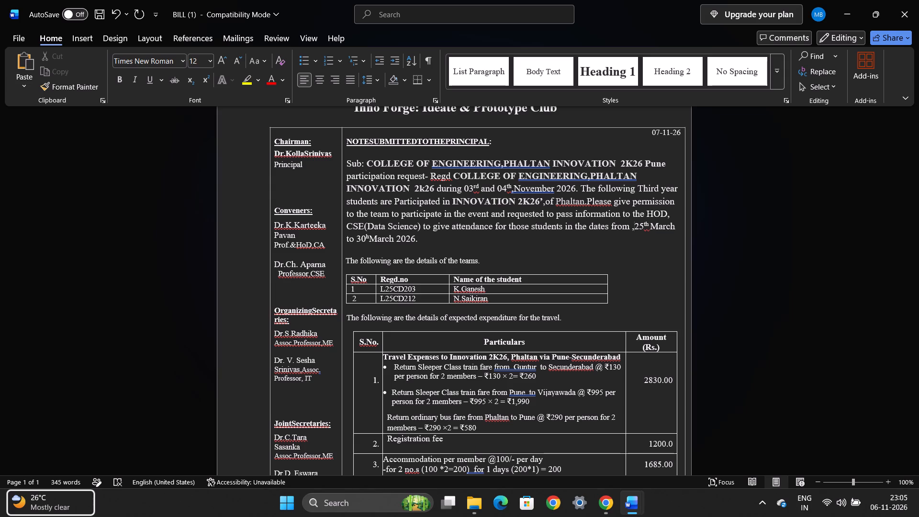
{"action": "left_click_drag", "start_coordinate": [463, 189], "coordinate": [538, 189]}
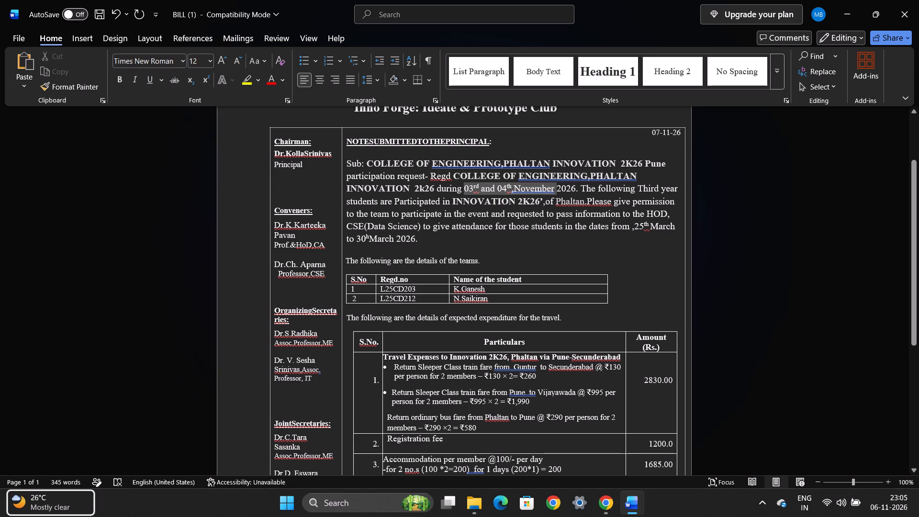
{"action": "left_click_drag", "start_coordinate": [538, 189], "coordinate": [539, 189]}
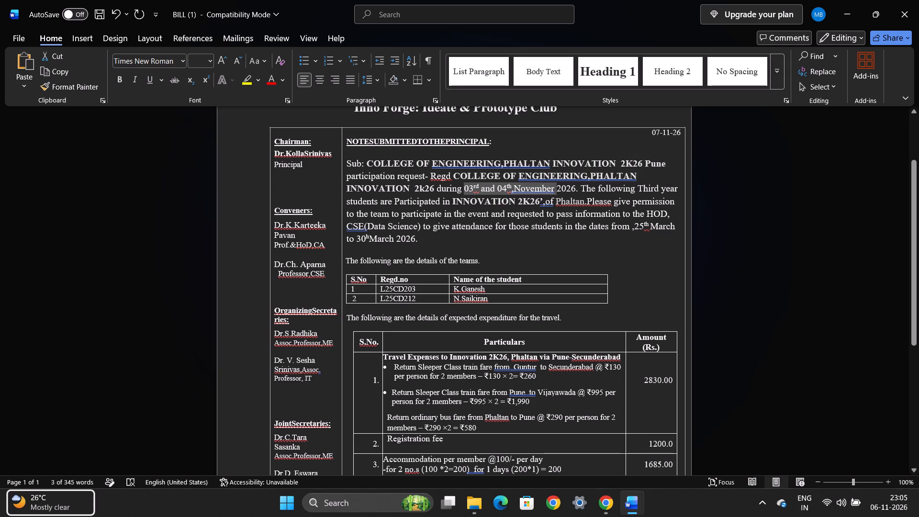
{"action": "key", "text": "ctrl+c"}
{"action": "left_click_drag", "start_coordinate": [635, 227], "coordinate": [675, 236]}
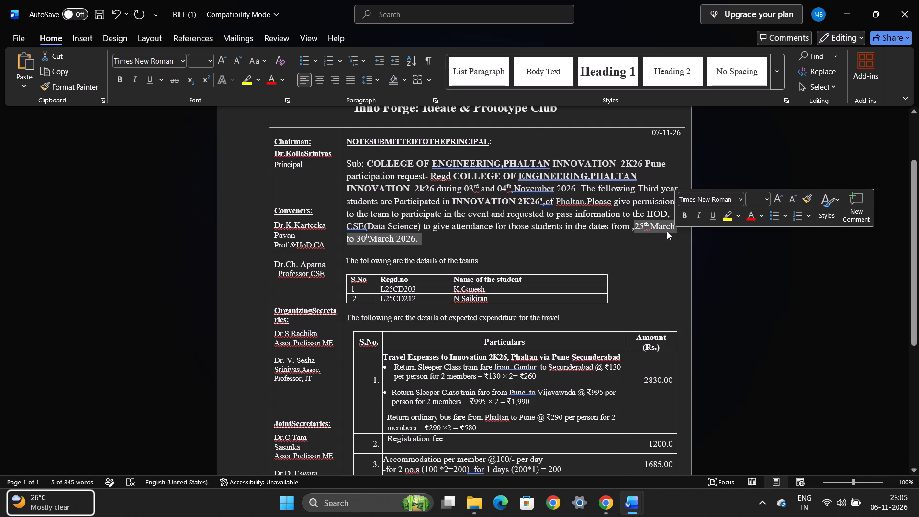
{"action": "key", "text": "BackSpace"}
{"action": "key", "text": "ctrl+v"}
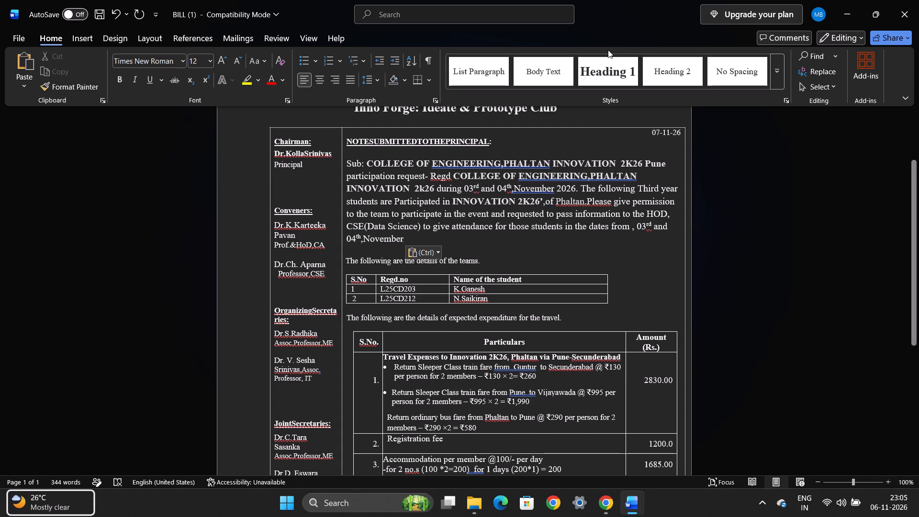
{"action": "key", "text": "space"}
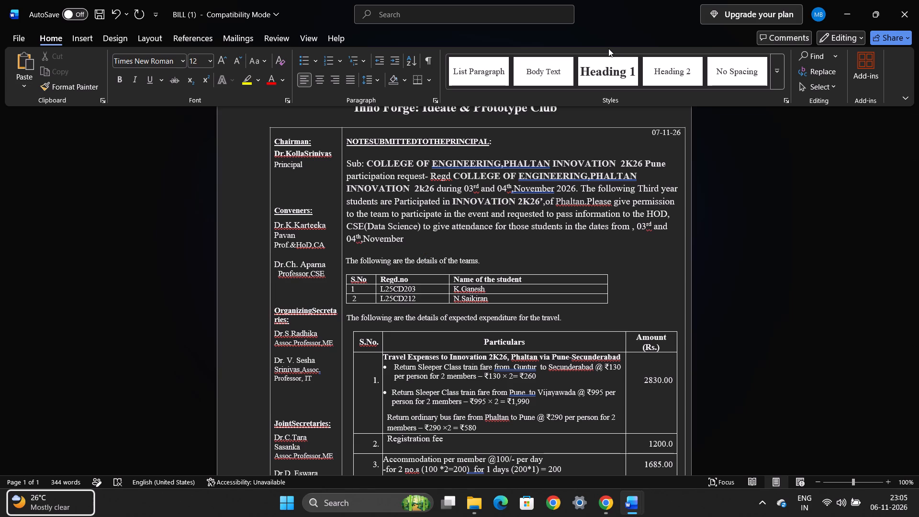
{"action": "type", "text": "2026"}
{"action": "key", "text": "period"}
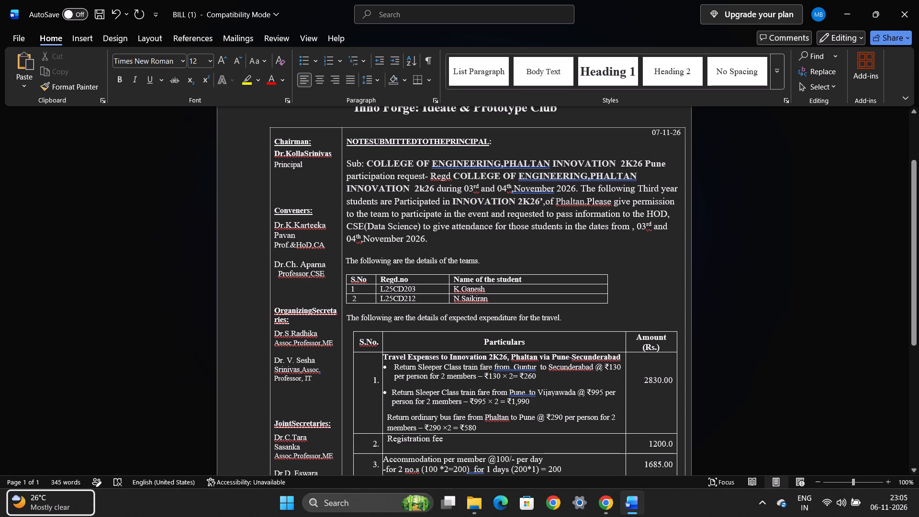
Insert a space between "04th," and "November" in the attendance dates.
{"action": "left_click", "coordinate": [363, 239]}
{"action": "key", "text": "space"}
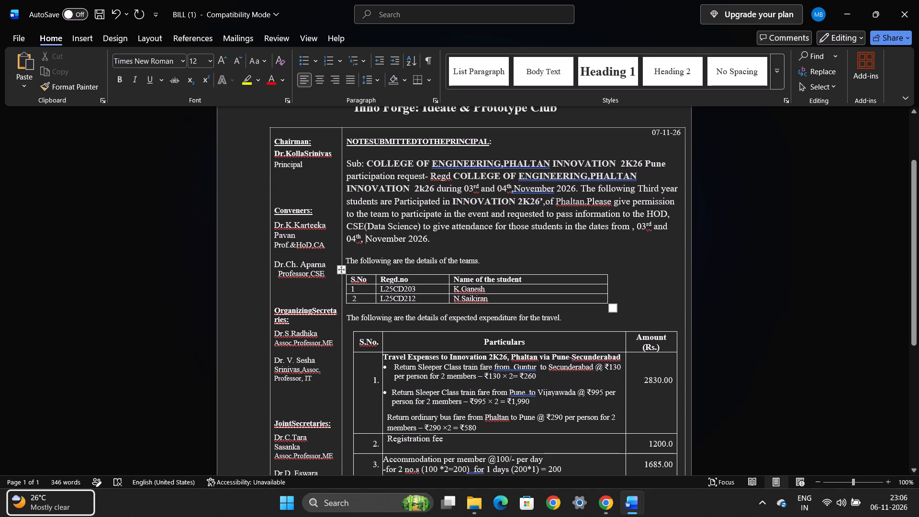
Delete the sentence "Event short listedmail copy is attached herewith for your reference." from the closing paragraph.
{"action": "scroll", "coordinate": [514, 235], "scroll_direction": "down", "scroll_amount": 4}
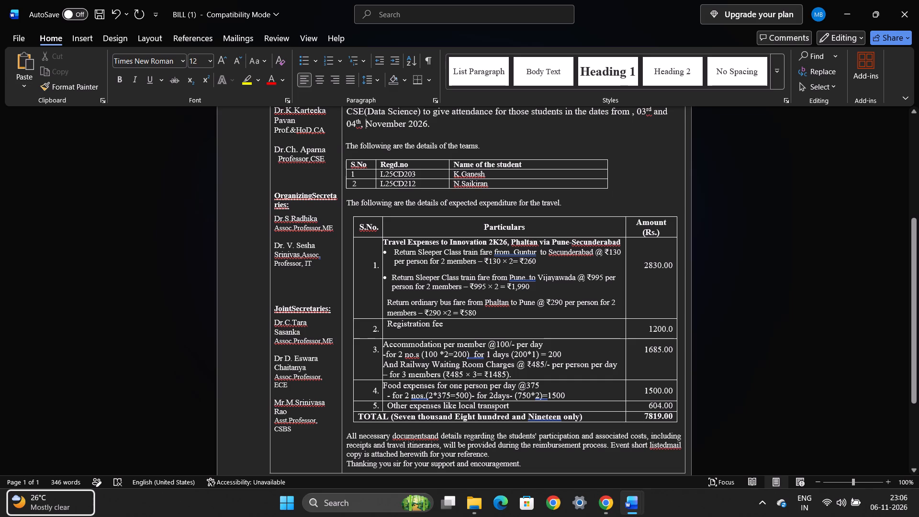
{"action": "scroll", "coordinate": [577, 190], "scroll_direction": "down", "scroll_amount": 3}
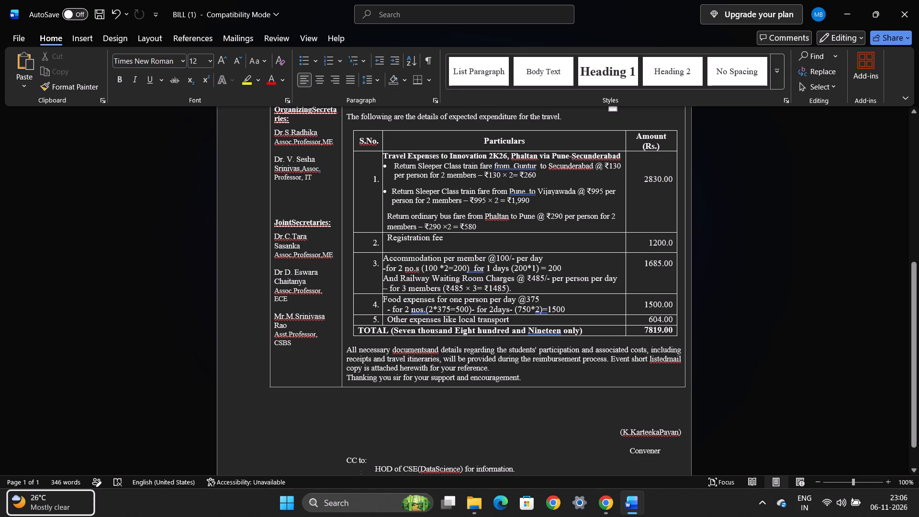
{"action": "scroll", "coordinate": [557, 191], "scroll_direction": "down", "scroll_amount": 9}
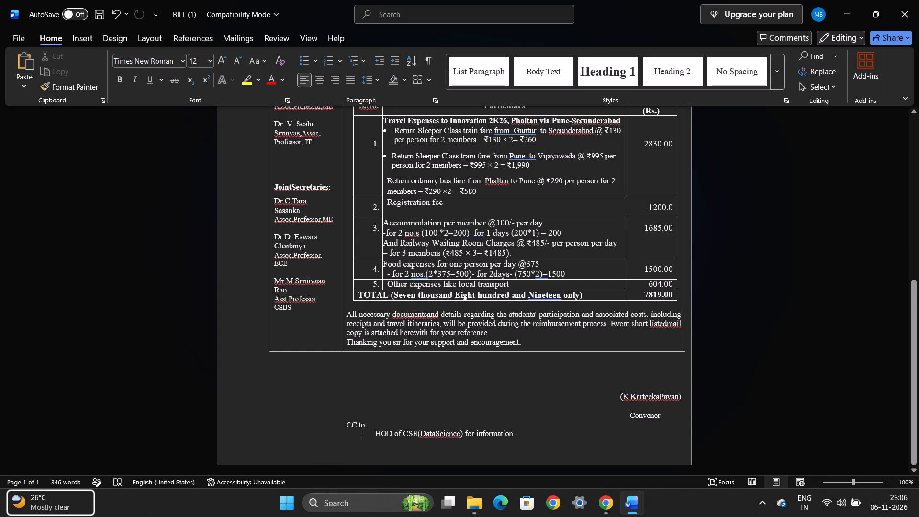
{"action": "left_click_drag", "start_coordinate": [610, 324], "coordinate": [673, 333]}
{"action": "left_click_drag", "start_coordinate": [673, 333], "coordinate": [673, 334]}
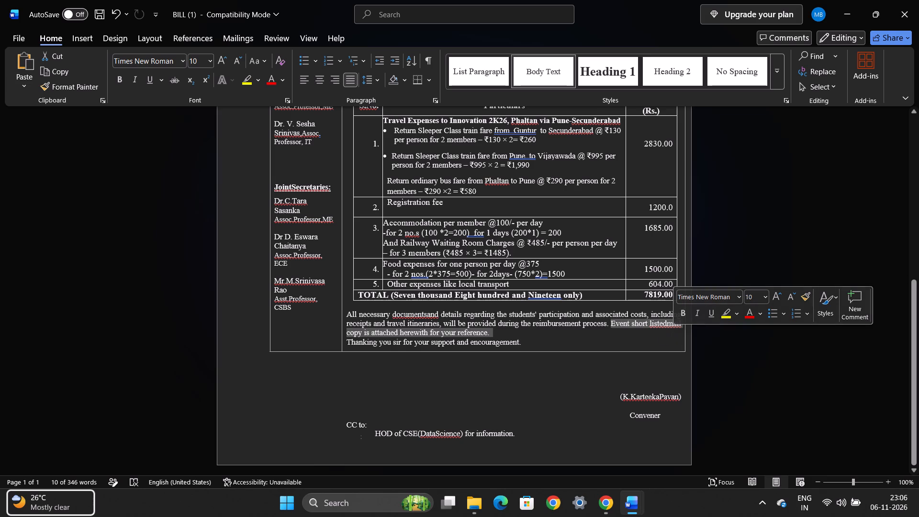
{"action": "key", "text": "BackSpace"}
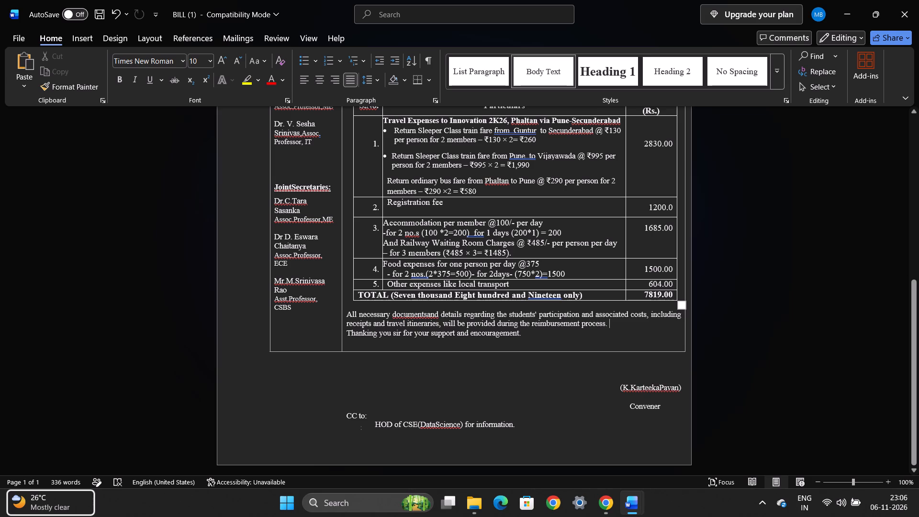
Review the letter from its heading and request text through the expenditure table for remaining corrections.
{"action": "scroll", "coordinate": [594, 334], "scroll_direction": "up", "scroll_amount": 10}
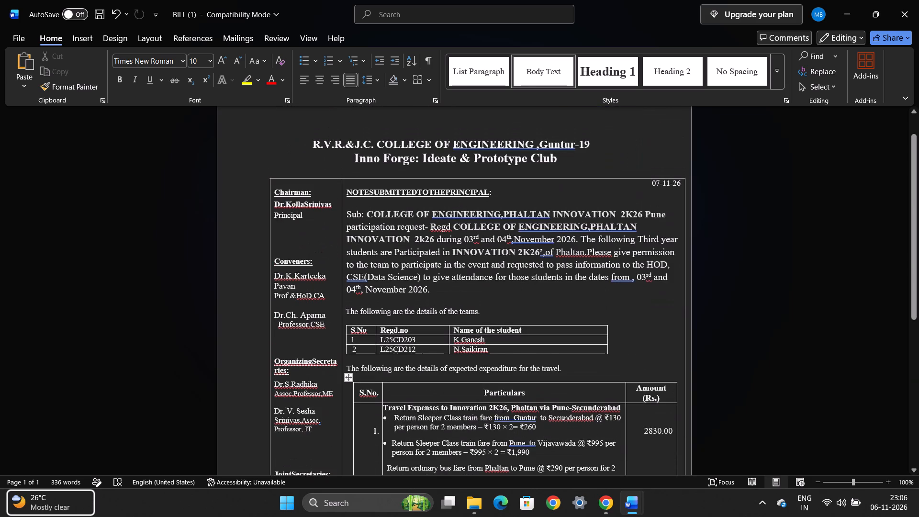
{"action": "scroll", "coordinate": [595, 331], "scroll_direction": "up", "scroll_amount": 4}
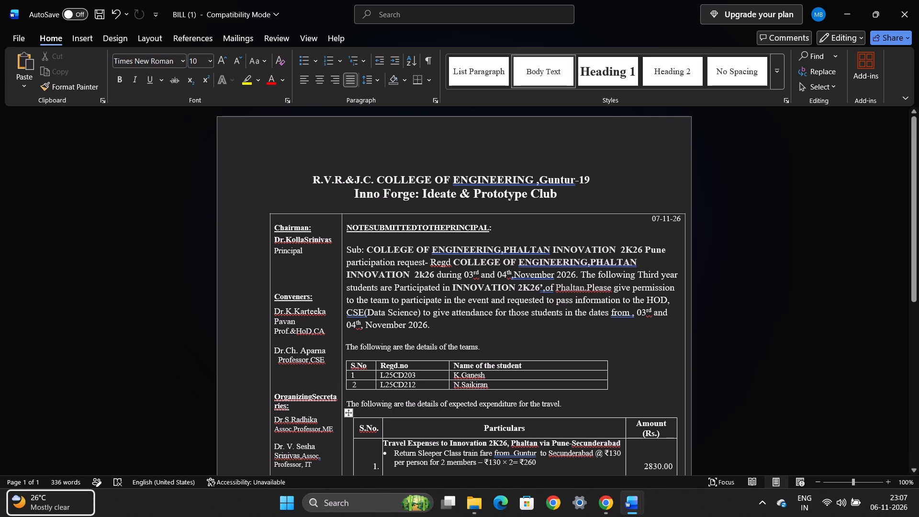
{"action": "scroll", "coordinate": [516, 321], "scroll_direction": "down", "scroll_amount": 1}
{"action": "scroll", "coordinate": [601, 322], "scroll_direction": "down", "scroll_amount": 4}
{"action": "scroll", "coordinate": [574, 290], "scroll_direction": "down", "scroll_amount": 4}
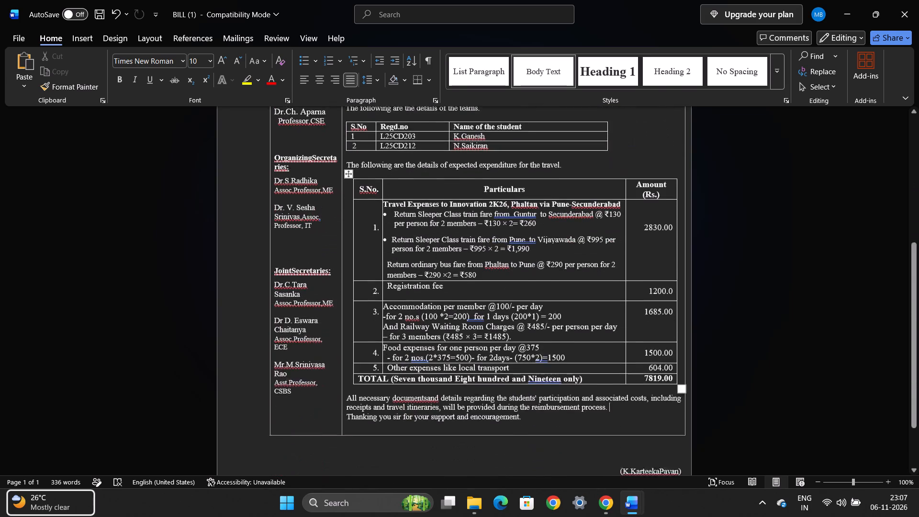
{"action": "scroll", "coordinate": [583, 280], "scroll_direction": "down", "scroll_amount": 4}
{"action": "scroll", "coordinate": [604, 292], "scroll_direction": "up", "scroll_amount": 5}
{"action": "scroll", "coordinate": [553, 267], "scroll_direction": "up", "scroll_amount": 6}
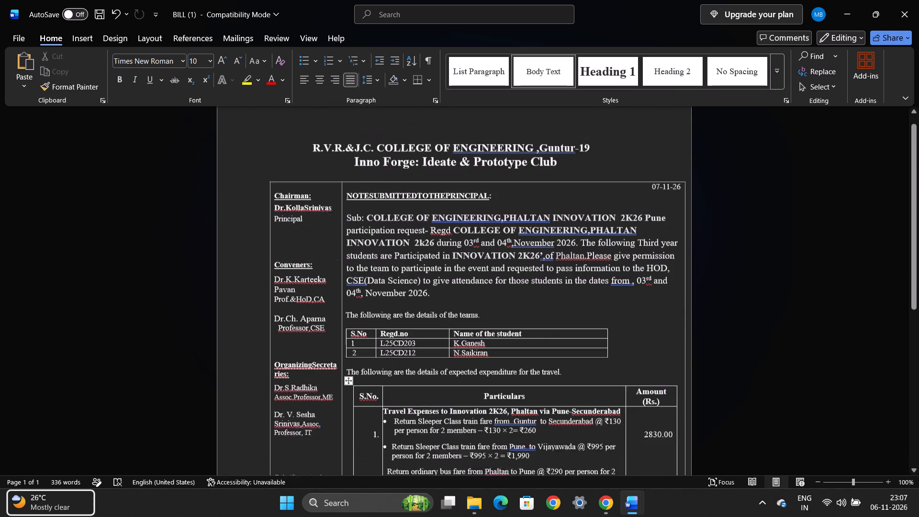
{"action": "scroll", "coordinate": [627, 249], "scroll_direction": "down", "scroll_amount": 1}
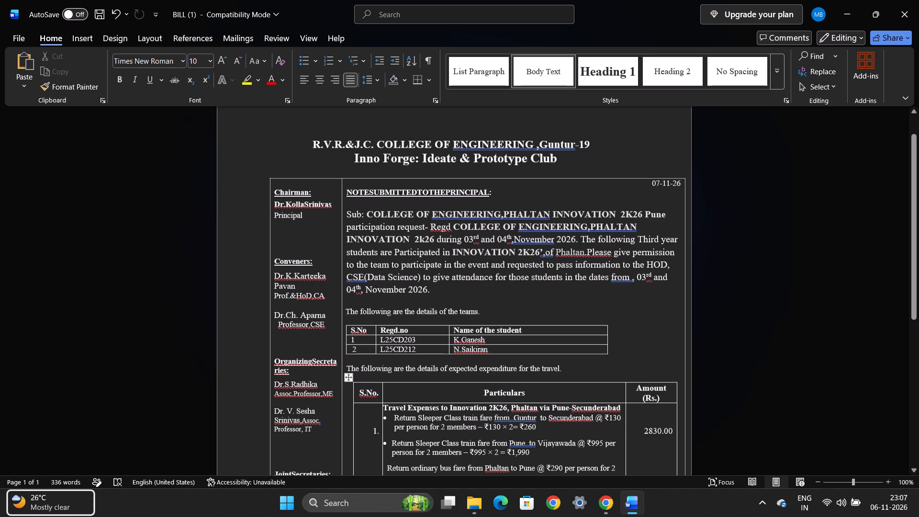
Insert the missing spaces in the note's heading so it reads "NOTE SUBMITTED TO THE PRINCIPAL:".
{"action": "left_click", "coordinate": [368, 192]}
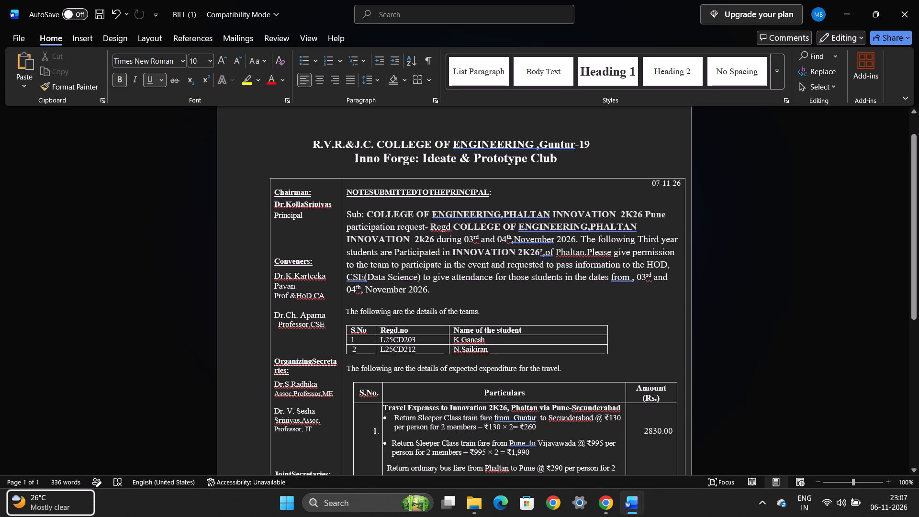
{"action": "key", "text": "space"}
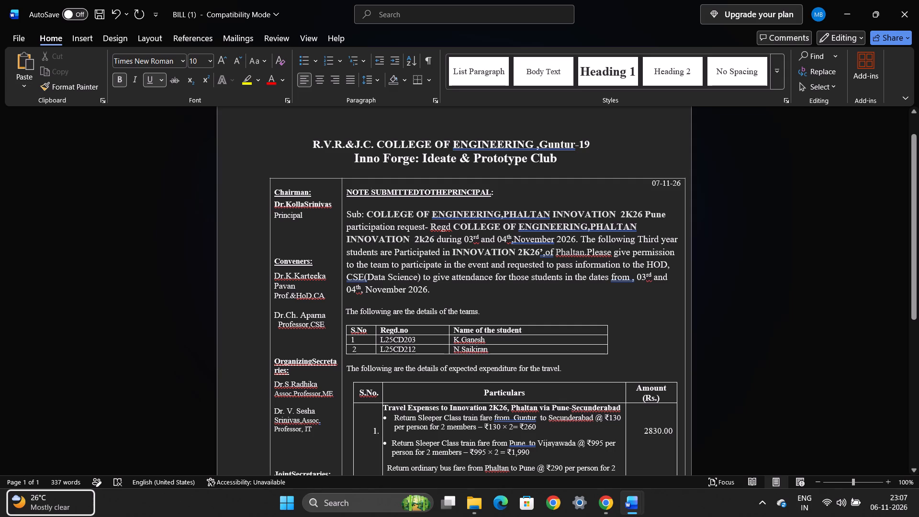
{"action": "left_click", "coordinate": [420, 193]}
{"action": "key", "text": "space"}
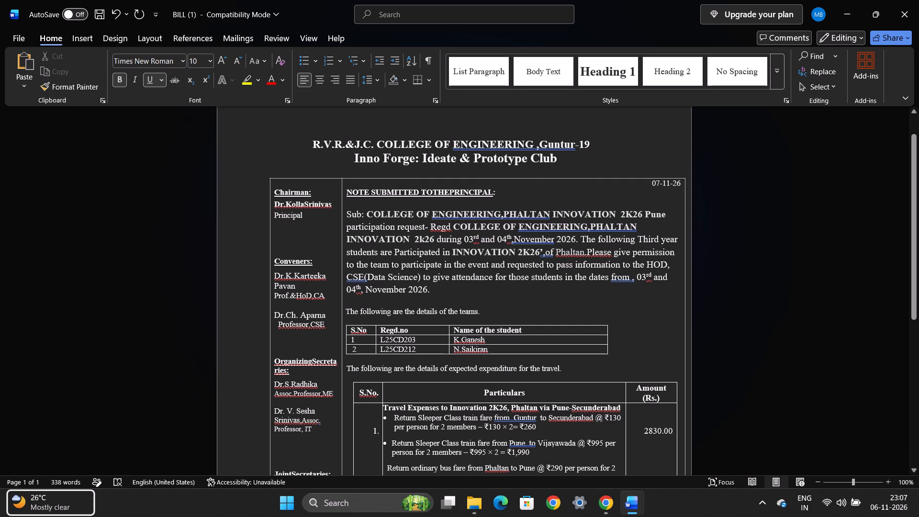
{"action": "left_click", "coordinate": [448, 191]}
{"action": "key", "text": "space"}
Insert a space between the two joined parts of the Principal's name under "Chairman:".
{"action": "left_click", "coordinate": [305, 207]}
{"action": "key", "text": "space"}
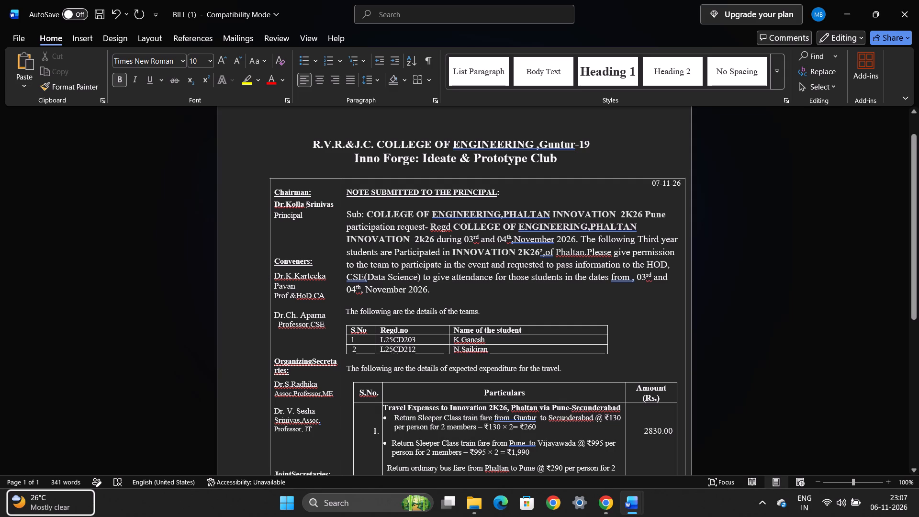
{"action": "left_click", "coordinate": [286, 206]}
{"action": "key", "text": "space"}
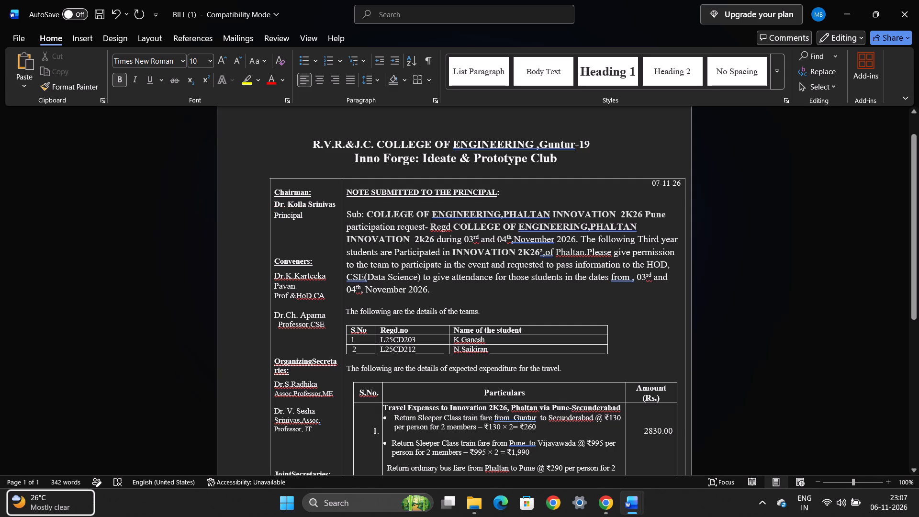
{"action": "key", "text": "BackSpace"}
Insert a space in the "JointSecretaries:" heading so it reads "Joint Secretaries:".
{"action": "scroll", "coordinate": [491, 310], "scroll_direction": "down", "scroll_amount": 1}
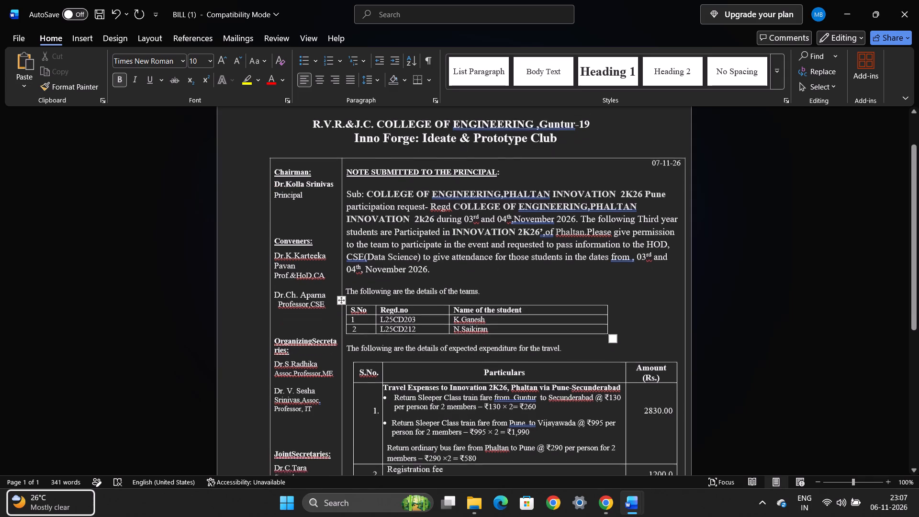
{"action": "scroll", "coordinate": [492, 310], "scroll_direction": "down", "scroll_amount": 2}
{"action": "scroll", "coordinate": [518, 277], "scroll_direction": "down", "scroll_amount": 5}
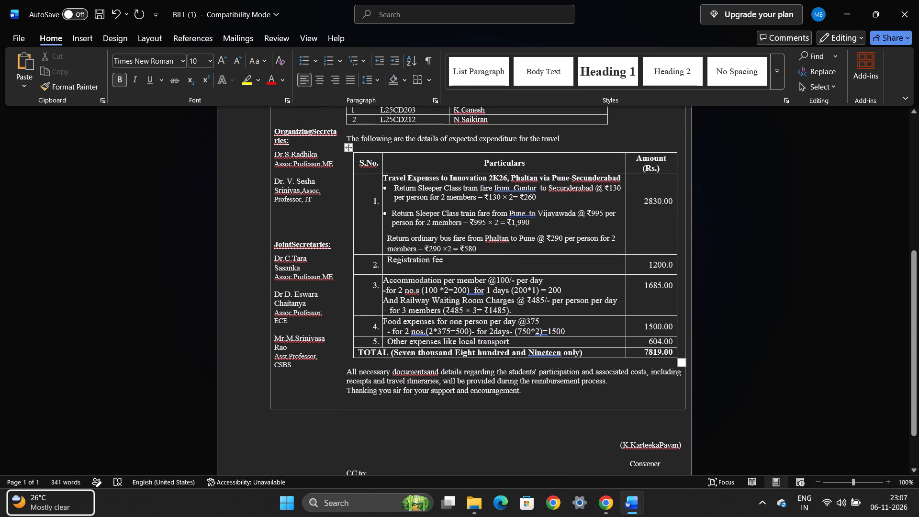
{"action": "left_click", "coordinate": [291, 244]}
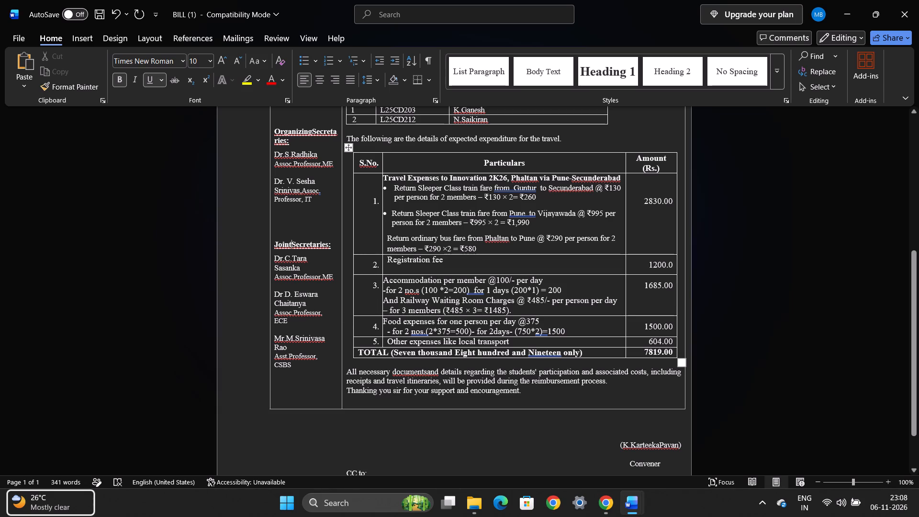
{"action": "key", "text": "space"}
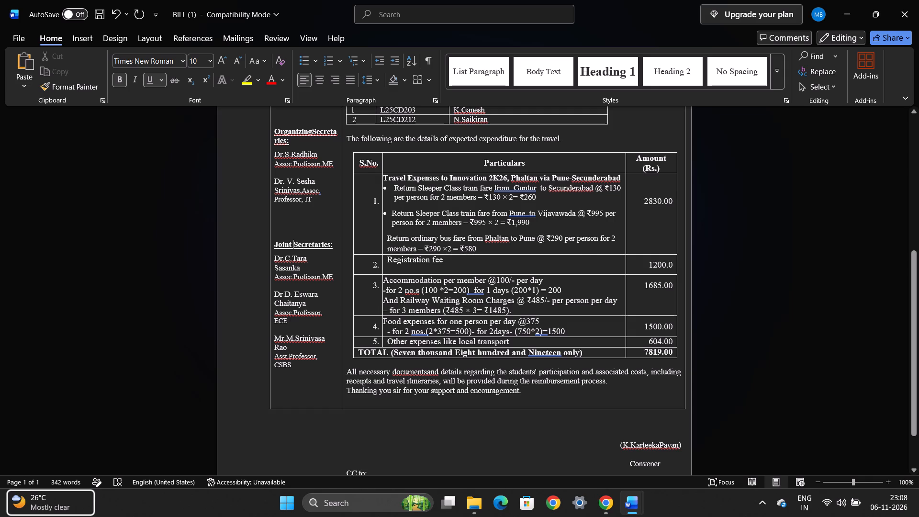
{"action": "scroll", "coordinate": [331, 232], "scroll_direction": "up", "scroll_amount": 1}
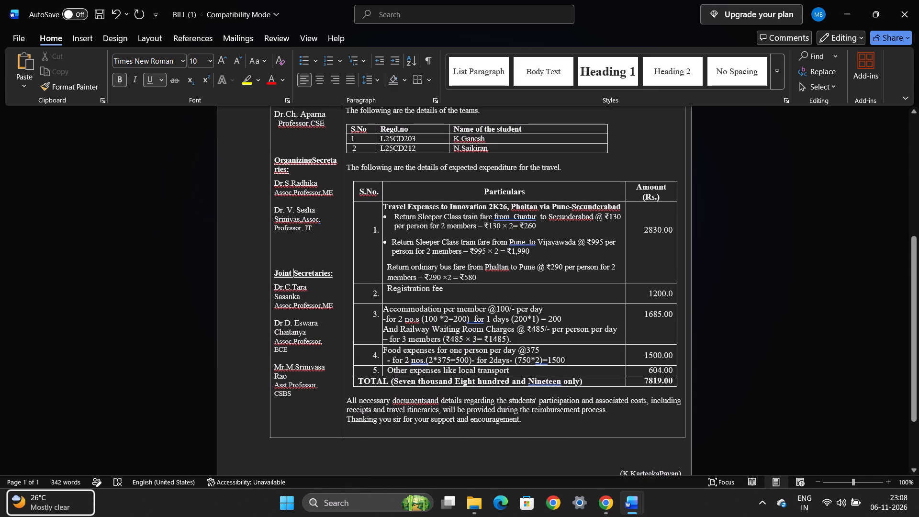
Insert a space in the "OrganizingSecretaries:" heading so it reads "Organizing Secretaries:".
{"action": "left_click", "coordinate": [311, 162]}
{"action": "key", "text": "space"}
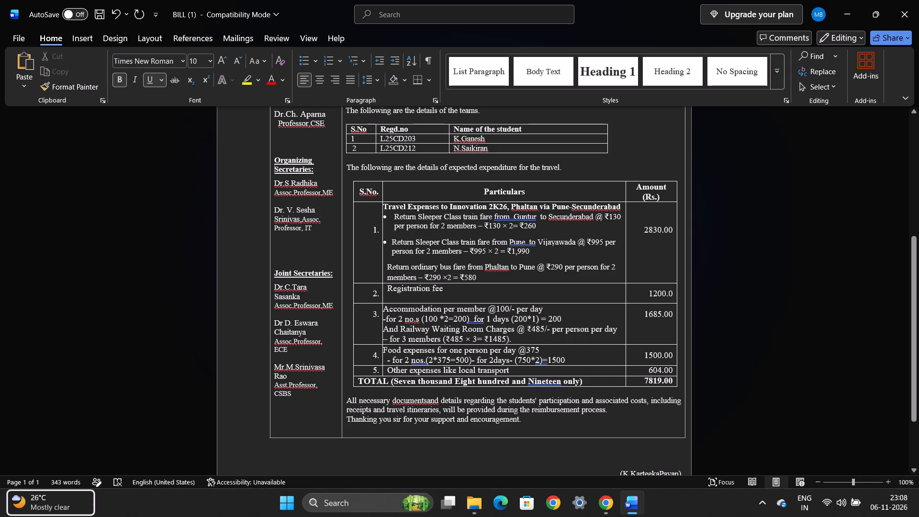
Review the whole note, from the college heading and committee column to the expenditure table and closing text, for remaining errors.
{"action": "scroll", "coordinate": [322, 179], "scroll_direction": "up", "scroll_amount": 2}
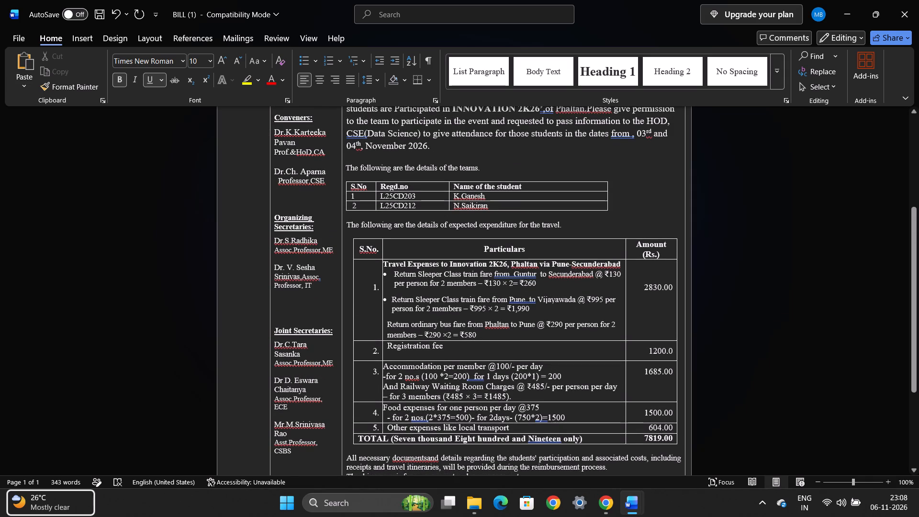
{"action": "scroll", "coordinate": [337, 132], "scroll_direction": "up", "scroll_amount": 4}
{"action": "scroll", "coordinate": [335, 148], "scroll_direction": "down", "scroll_amount": 2}
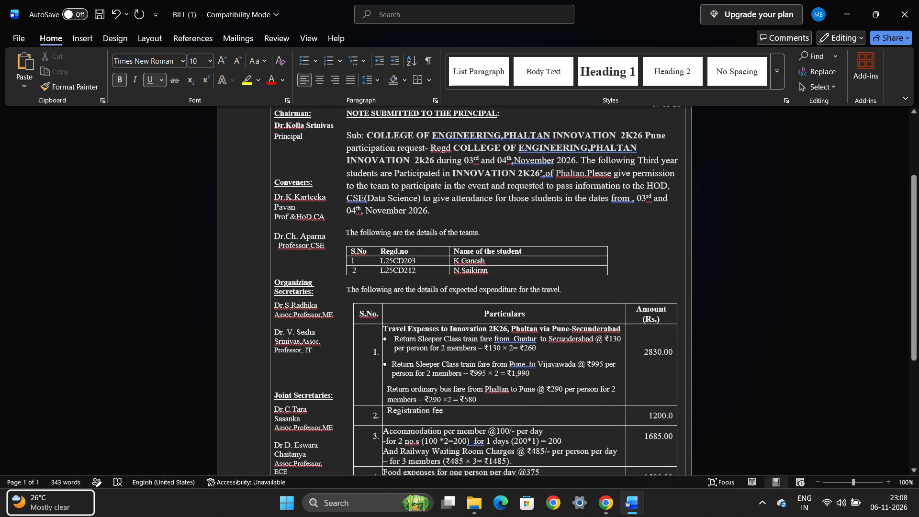
{"action": "scroll", "coordinate": [335, 154], "scroll_direction": "down", "scroll_amount": 2}
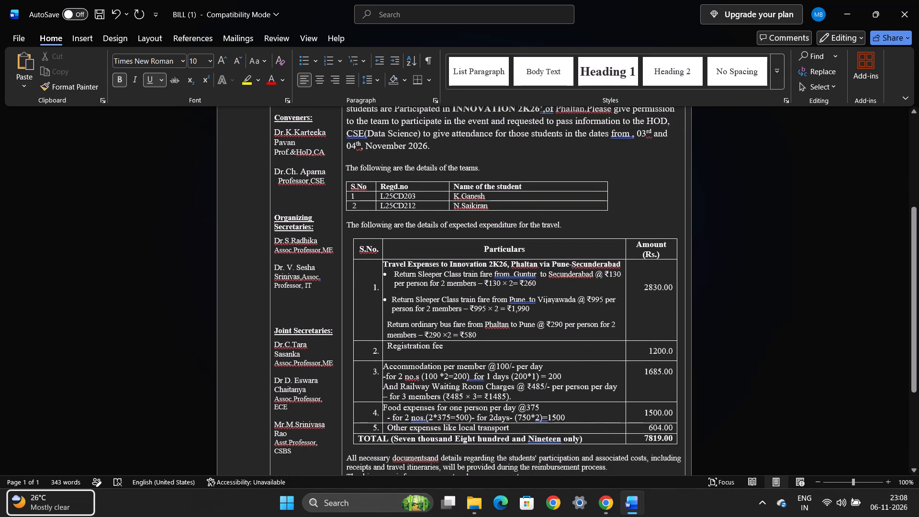
{"action": "scroll", "coordinate": [335, 170], "scroll_direction": "down", "scroll_amount": 8}
{"action": "scroll", "coordinate": [334, 179], "scroll_direction": "up", "scroll_amount": 6}
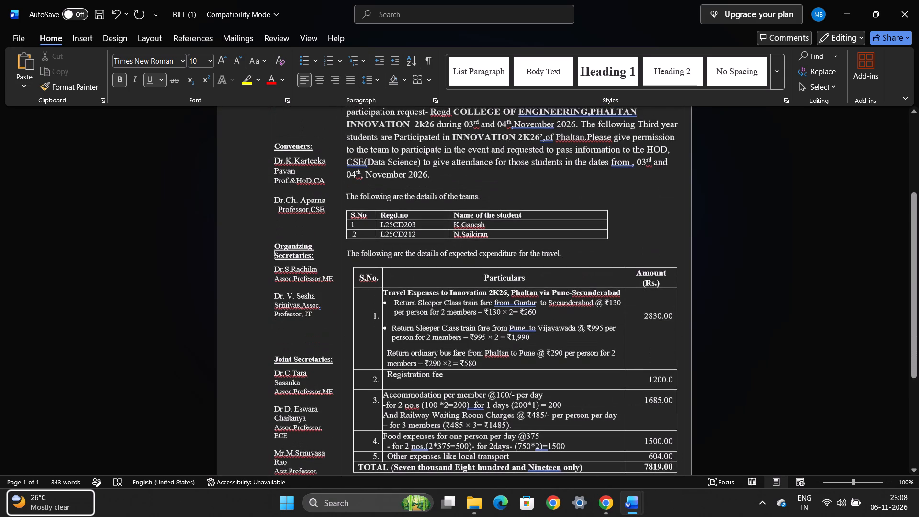